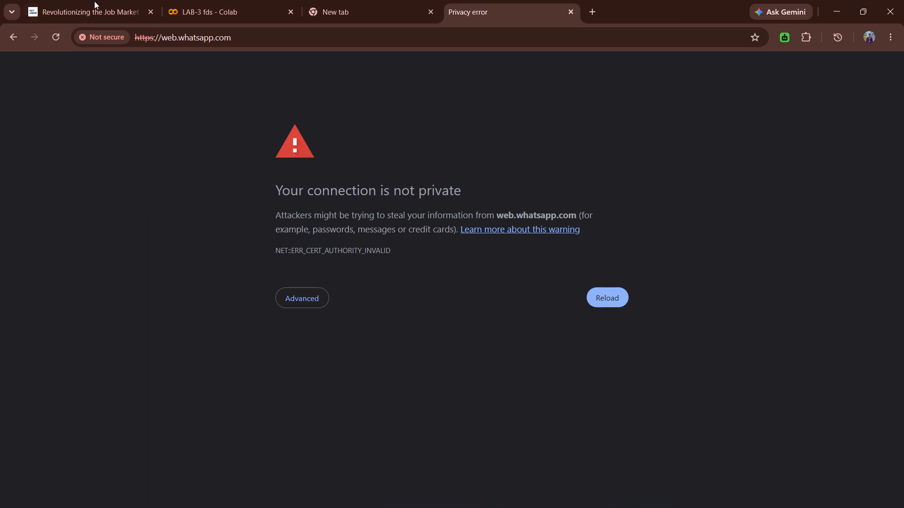
Enter "pd" as the start of a Google search query in the empty New tab page.
left_click(134, 8)
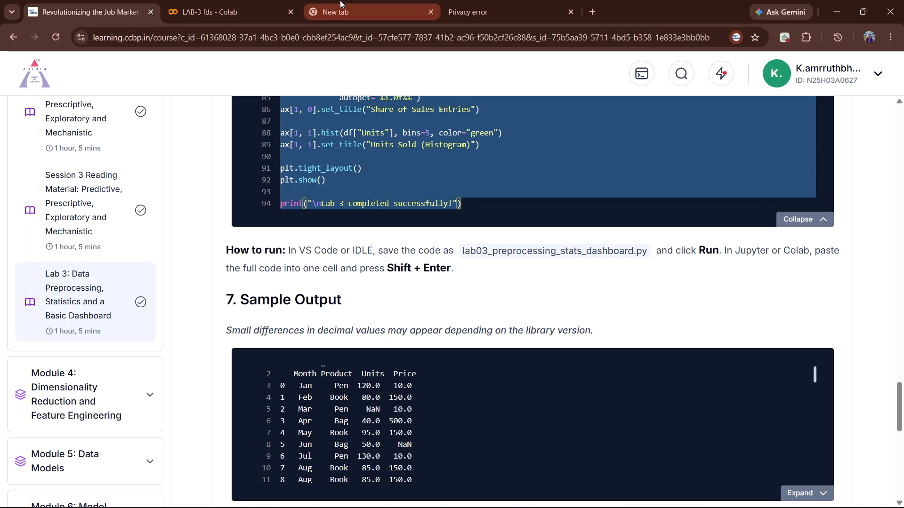
left_click(341, 0)
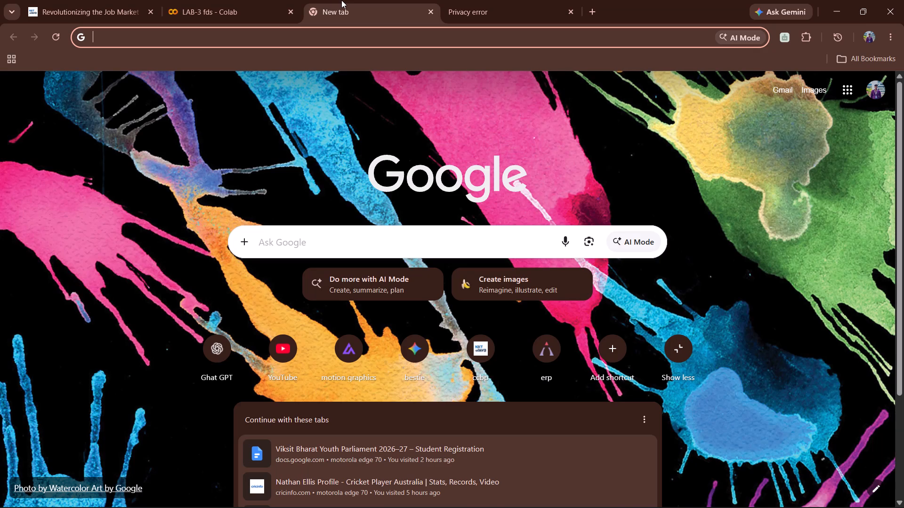
left_click(440, 247)
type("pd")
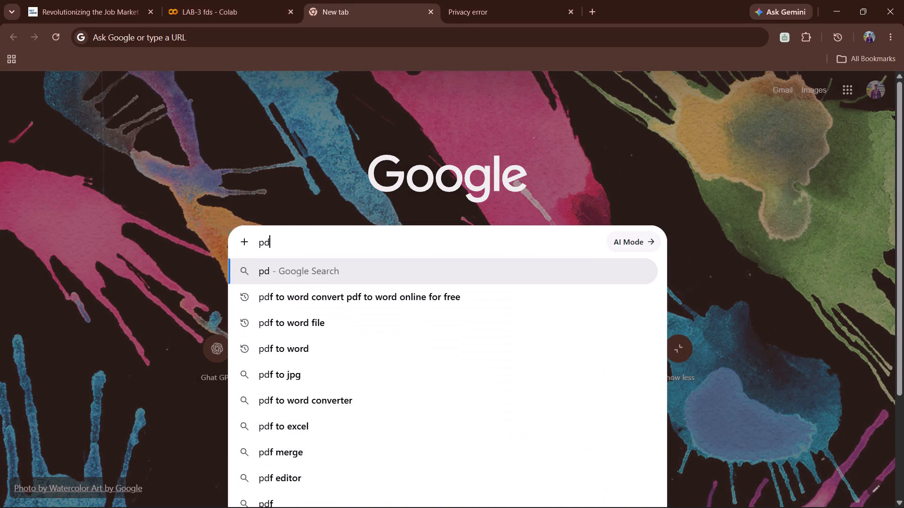
Enter "pdf to" as the Google search query to look for a PDF conversion tool.
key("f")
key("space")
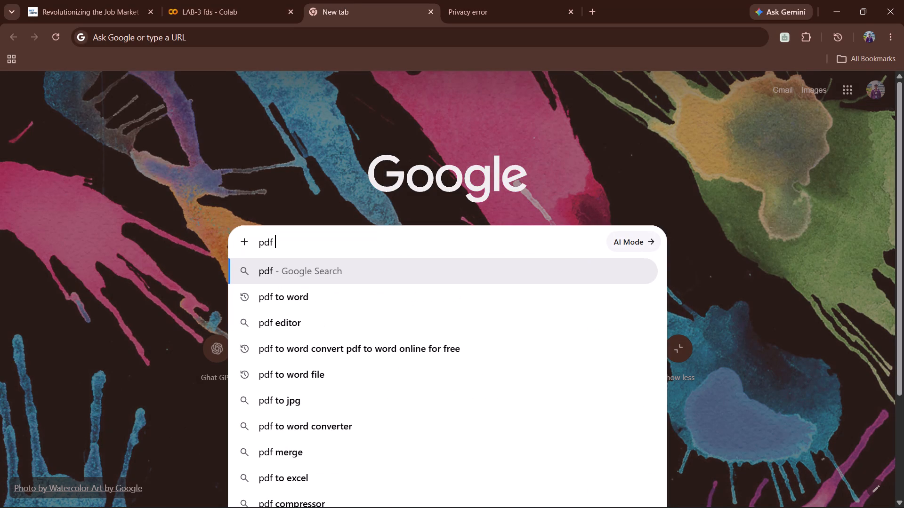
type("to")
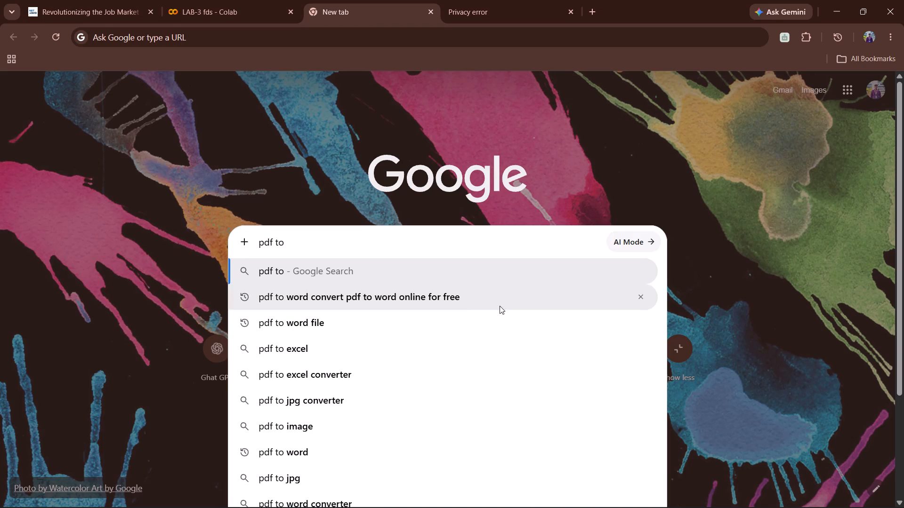
Search for "pdf to word convert pdf to word online for free" and open iLovePDF's Convert PDF to Word result.
left_click(500, 304)
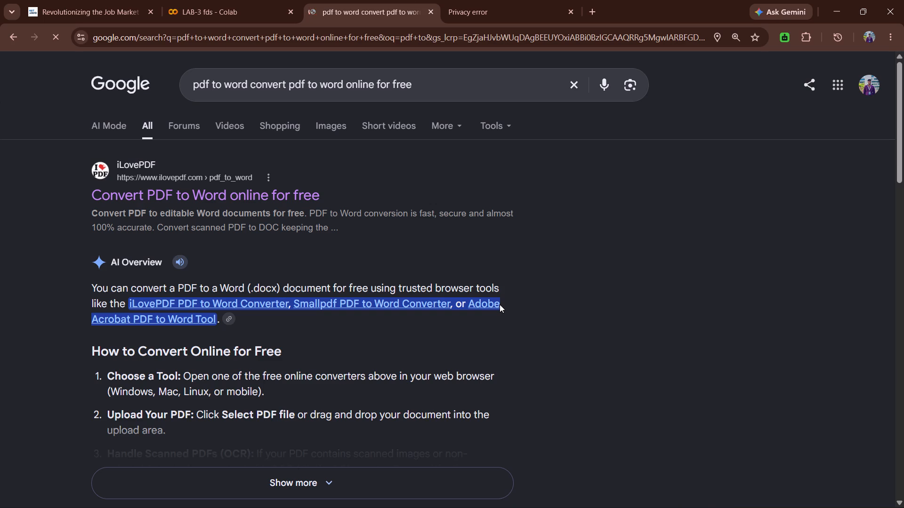
left_click(312, 198)
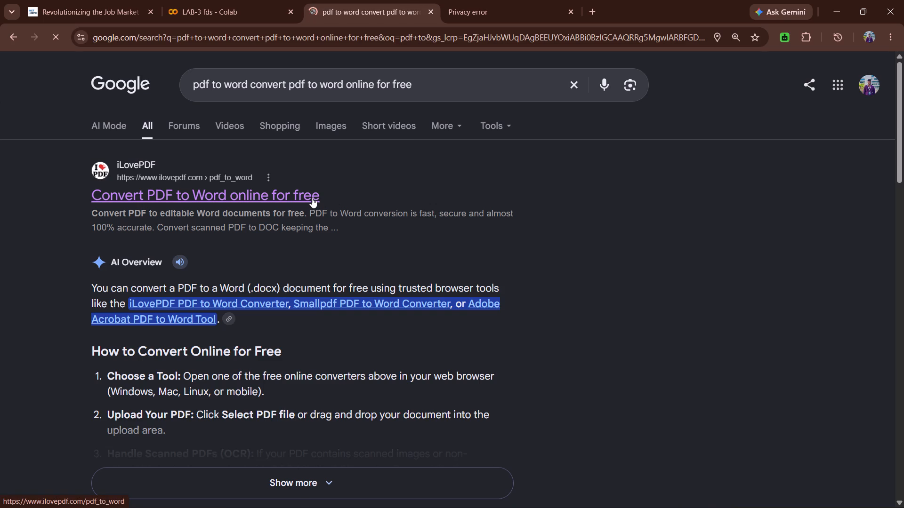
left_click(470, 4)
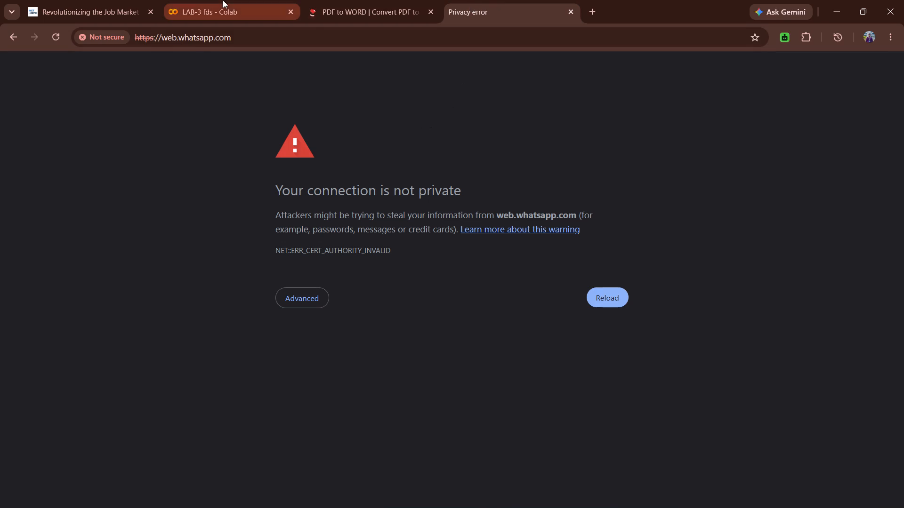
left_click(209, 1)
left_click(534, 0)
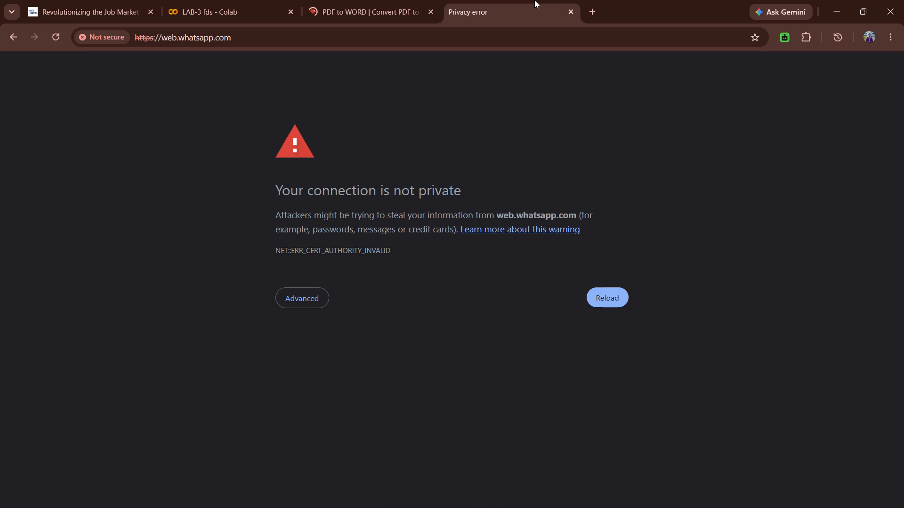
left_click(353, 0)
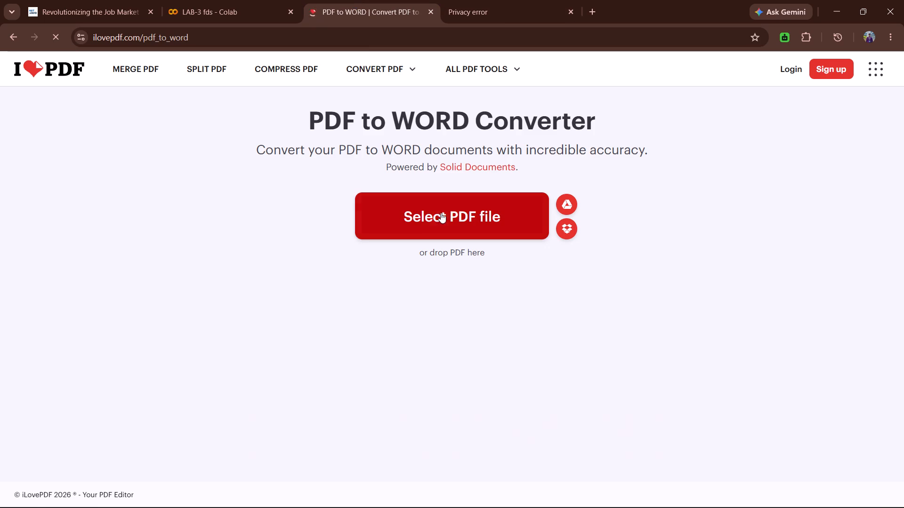
Check the advanced details of the privacy error on the WhatsApp Web page.
left_click(520, 0)
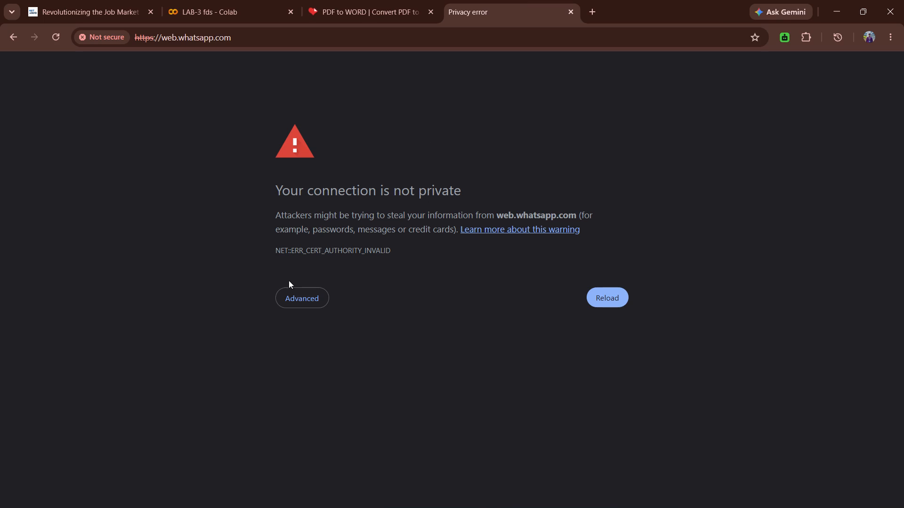
left_click(295, 294)
left_click(309, 307)
scroll(309, 307, "down", 1)
Search Windows for "vp" and open the Proton VPN app.
right_click(249, 507)
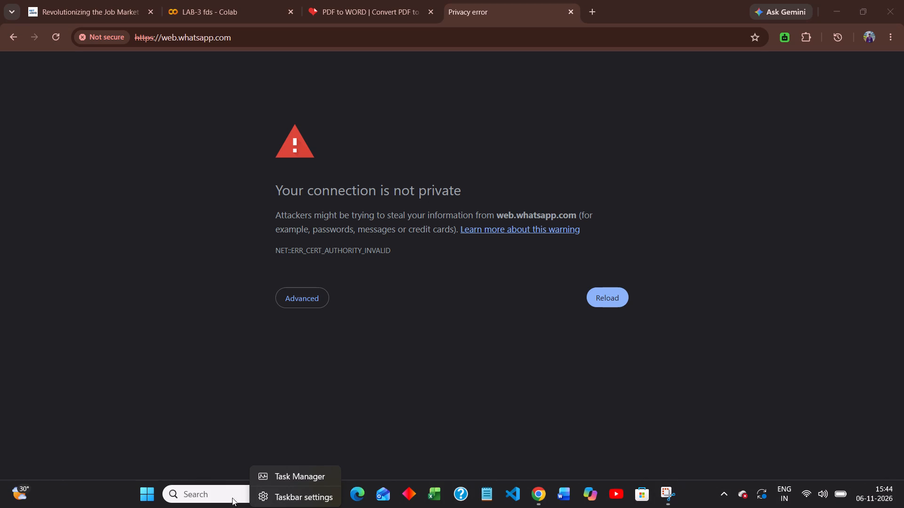
left_click(232, 491)
left_click(229, 492)
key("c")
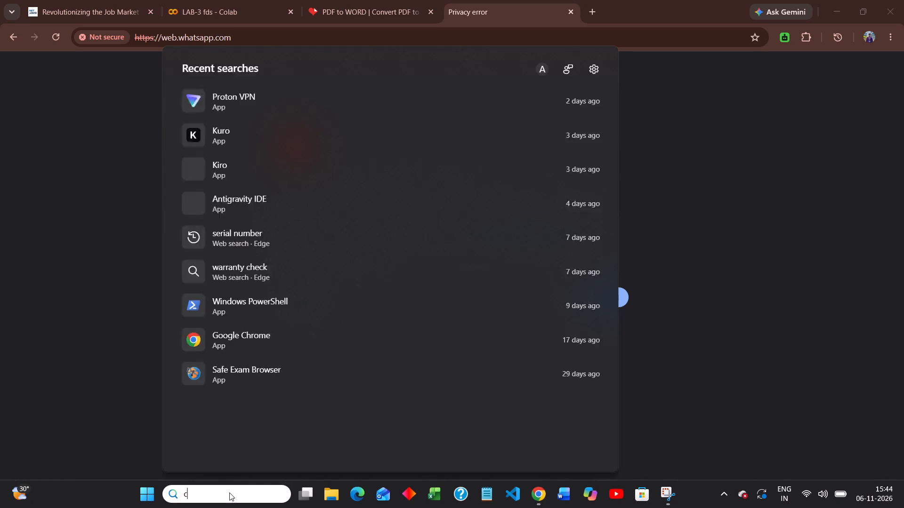
key("BackSpace")
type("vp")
left_click(444, 221)
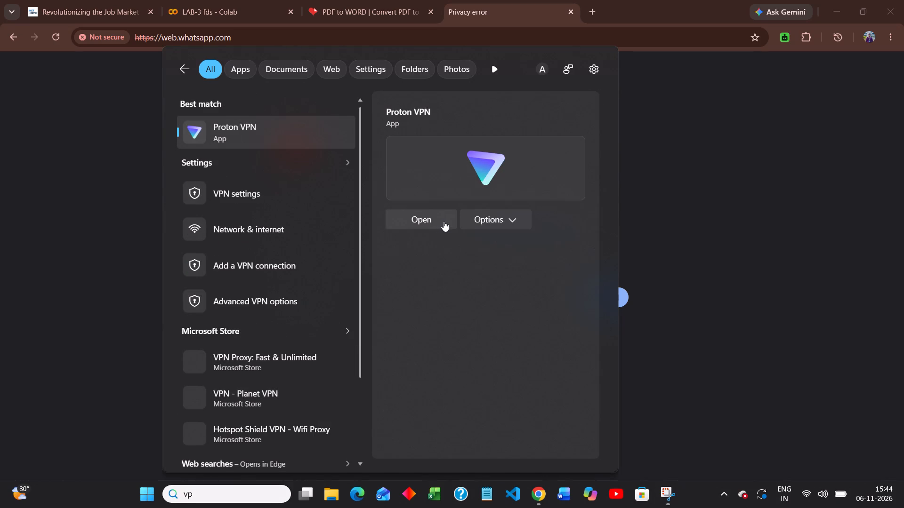
Connect Proton VPN to the fastest free server and minimize its window.
left_click(542, 151)
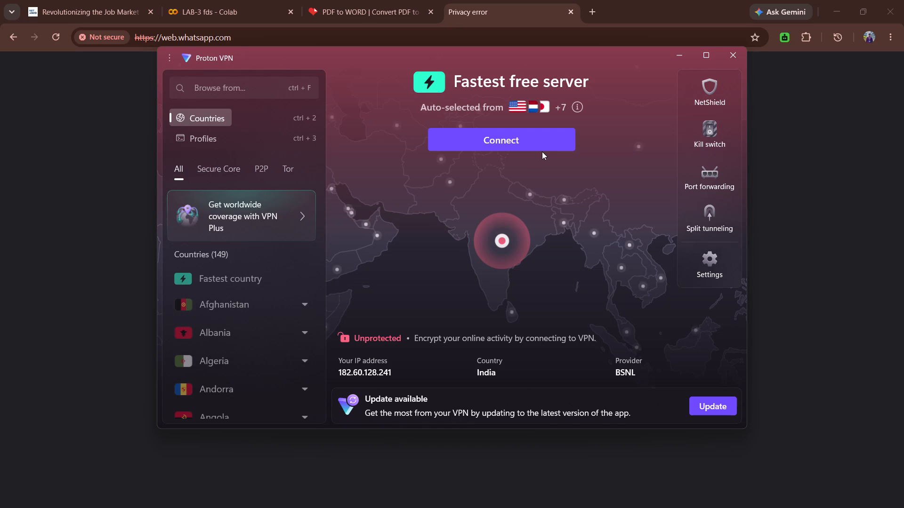
left_click(545, 146)
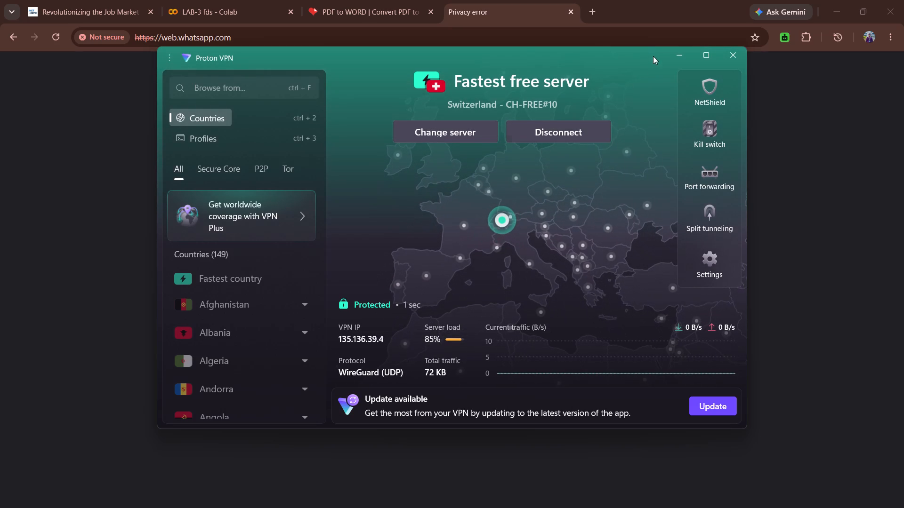
left_click(670, 57)
Return to the WhatsApp Web page in Chrome.
left_click(507, 27)
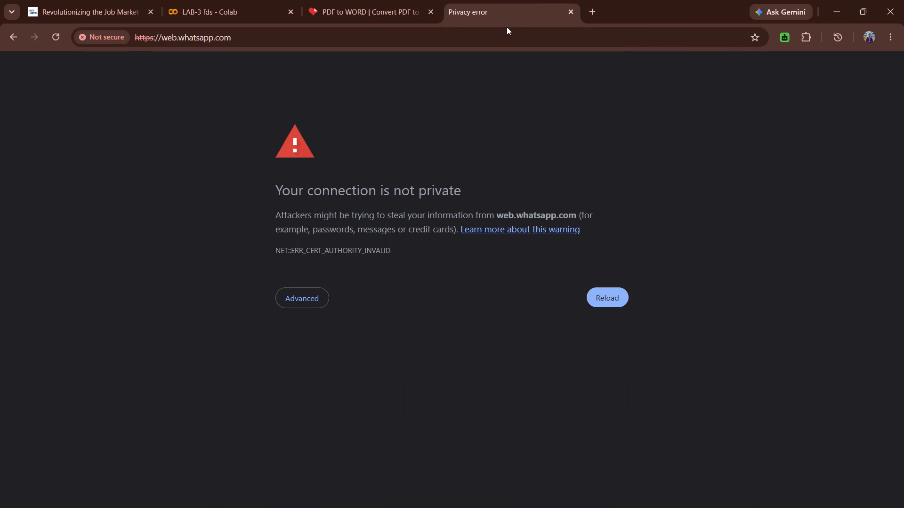
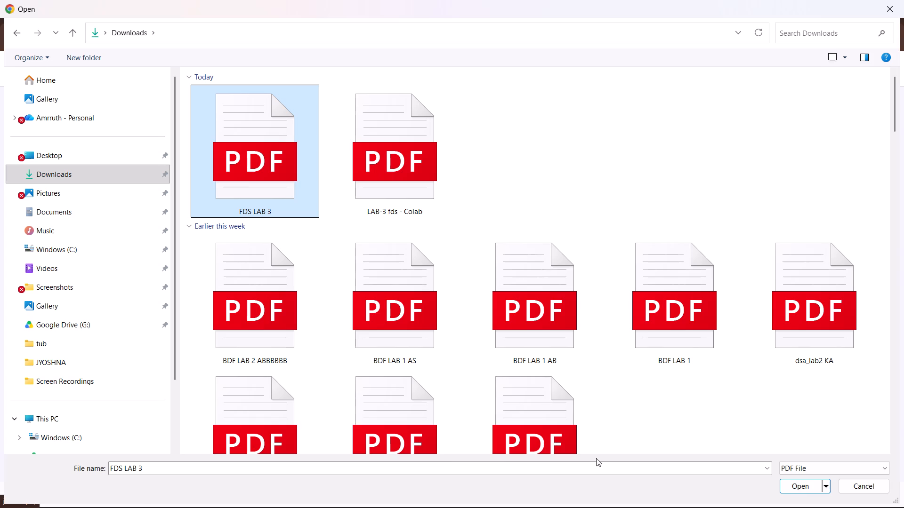
Open the FDS LAB 3 PDF from the Downloads folder as the file to convert.
left_click(791, 483)
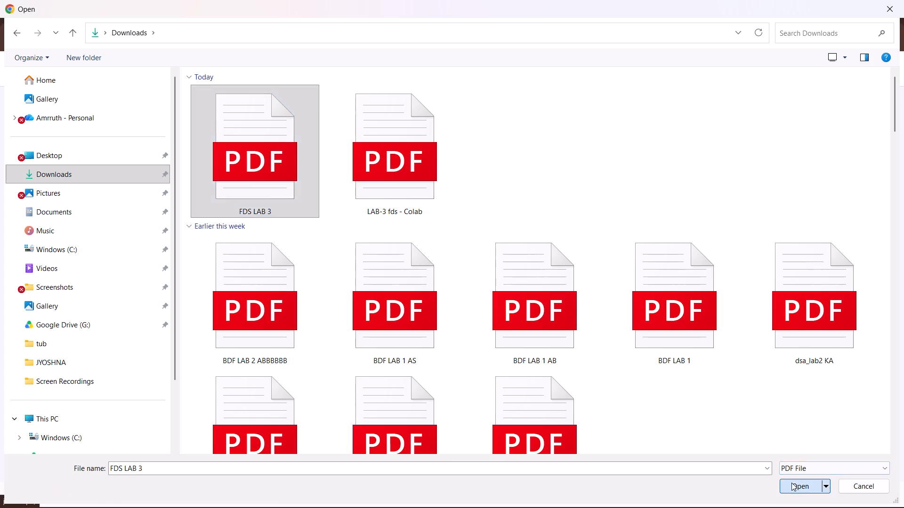
Bring up the file selection dialog again to choose a PDF from Downloads for the conversion.
left_click(484, 220)
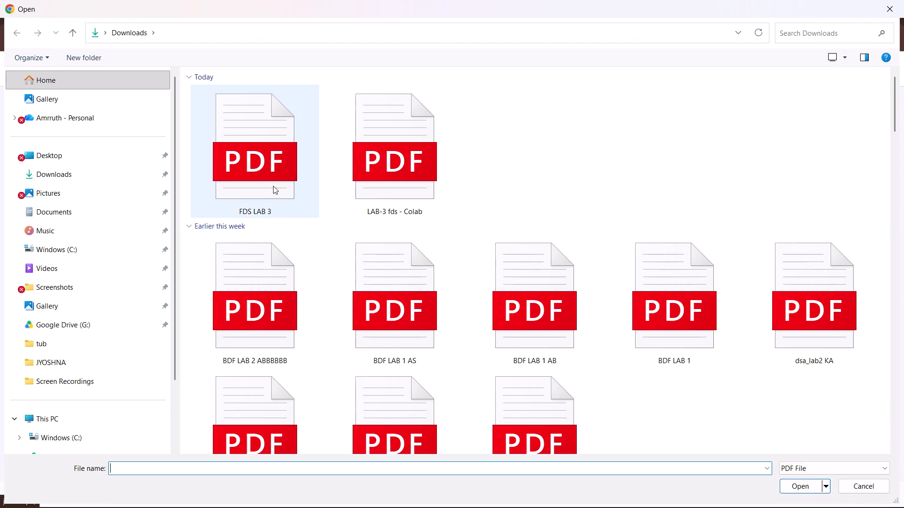
Add the FDS LAB 3 PDF from the Downloads folder to the PDF to Word converter.
left_click(273, 185)
left_click(791, 484)
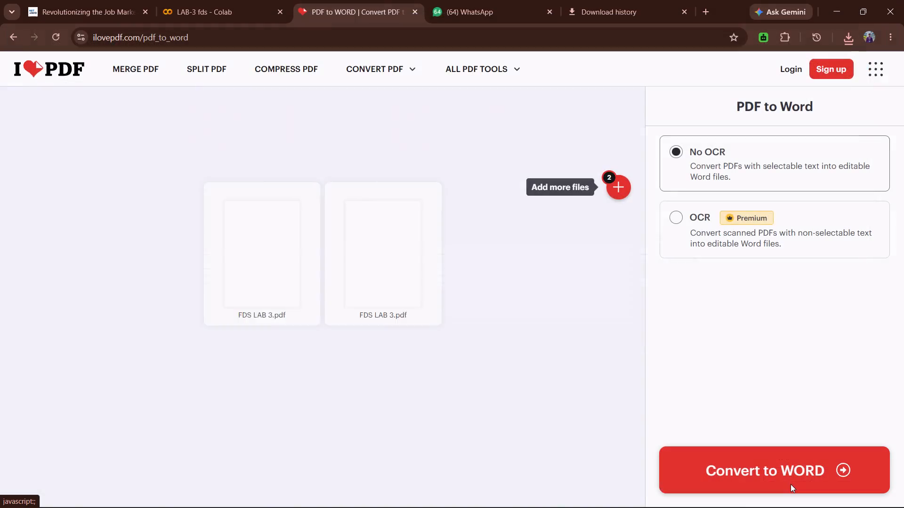
Dismiss the Premium upgrade offer and remove the duplicate FDS LAB 3.pdf from the conversion list.
left_click(642, 393)
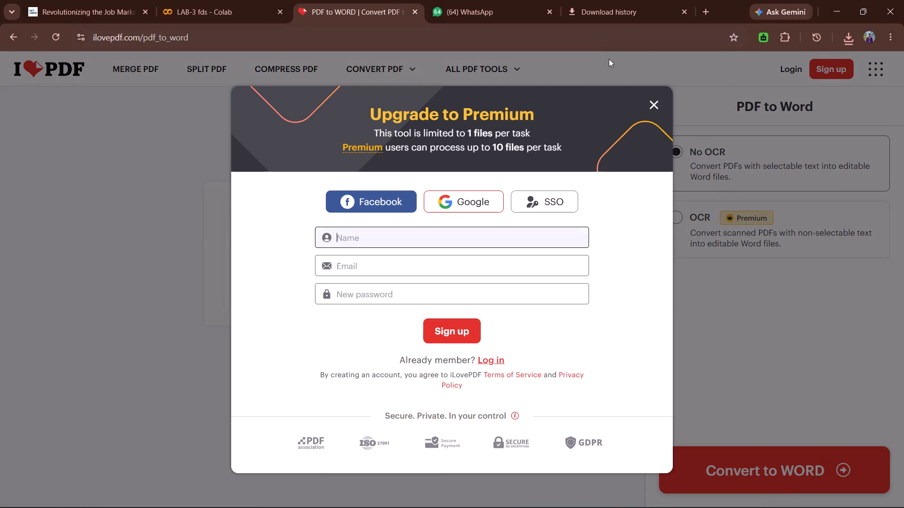
left_click(647, 105)
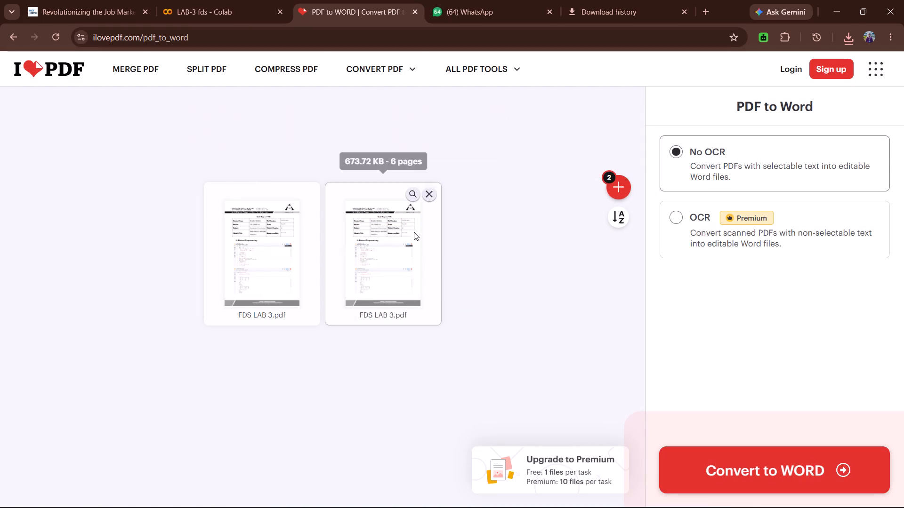
left_click(432, 198)
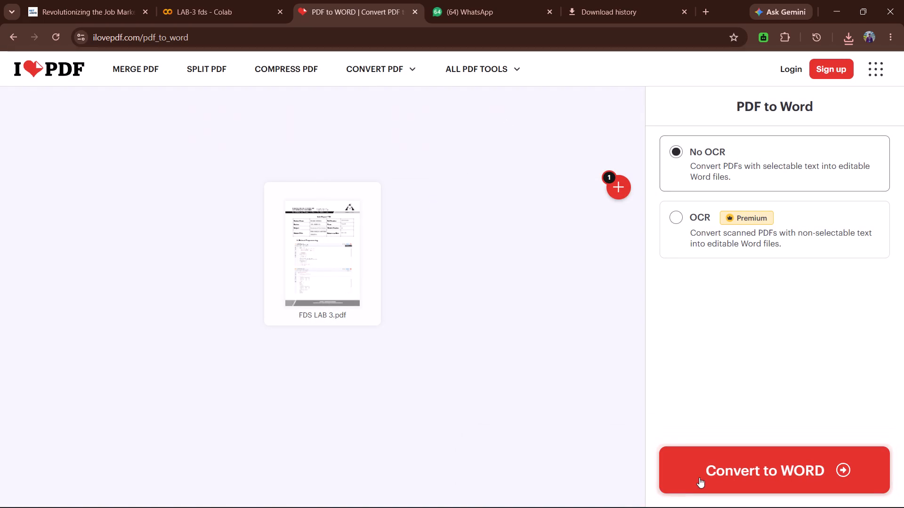
Convert FDS LAB 3.pdf to Word without OCR and download the resulting document.
left_click(707, 475)
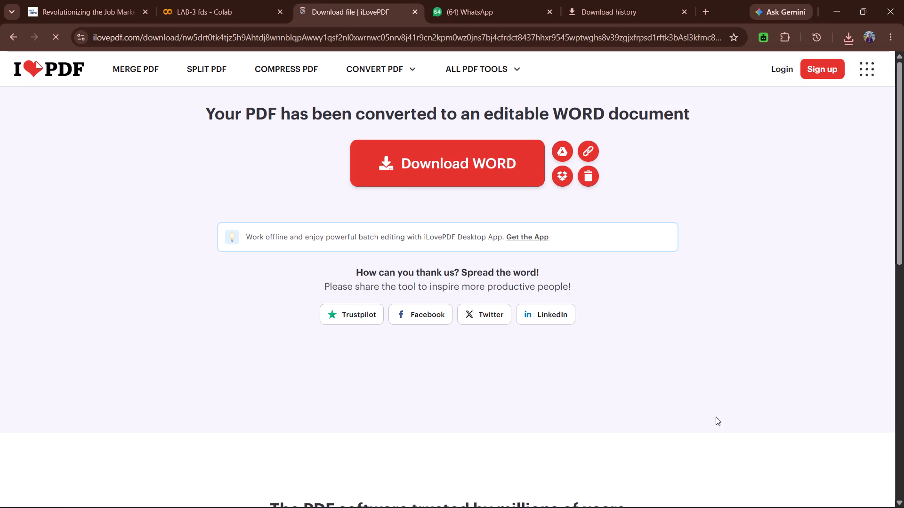
left_click(521, 179)
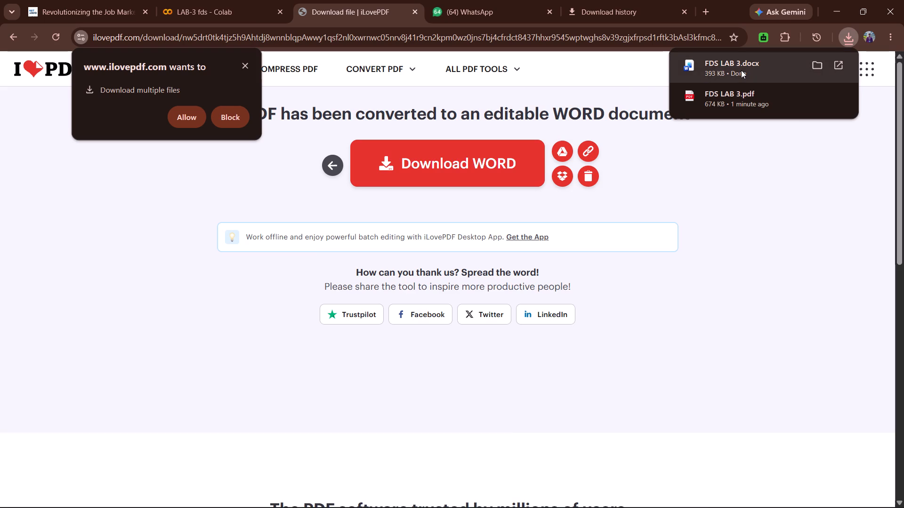
Open the downloaded FDS LAB 3.docx in Microsoft Word and enable editing.
left_click(834, 65)
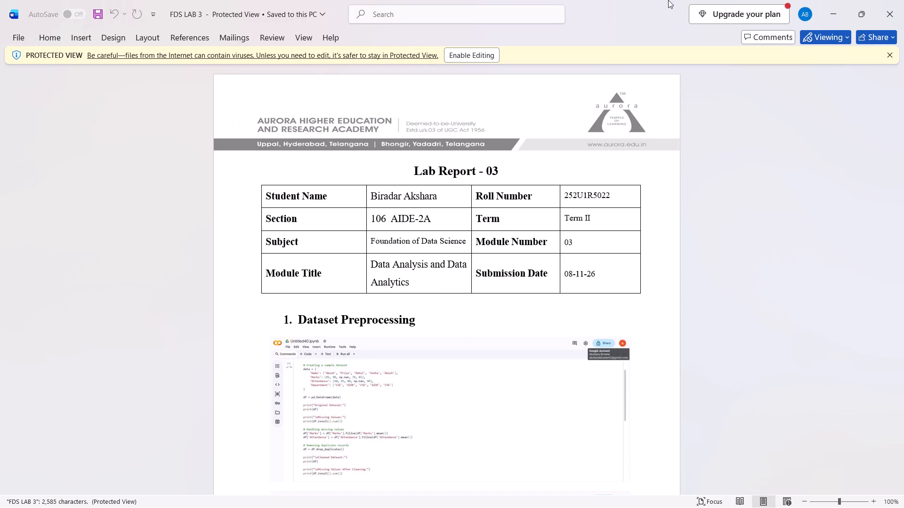
left_click(481, 56)
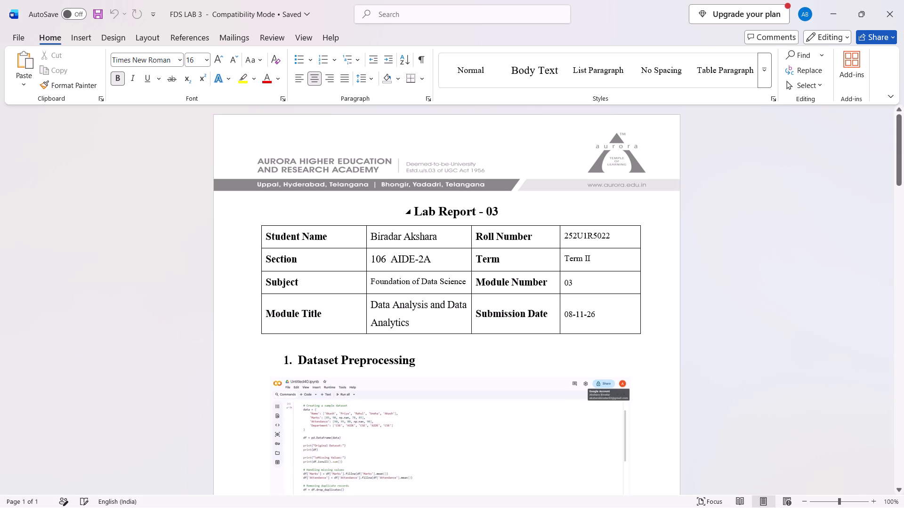
Replace the Student Name entry in the lab report's details table with the new student's name.
left_click(447, 238)
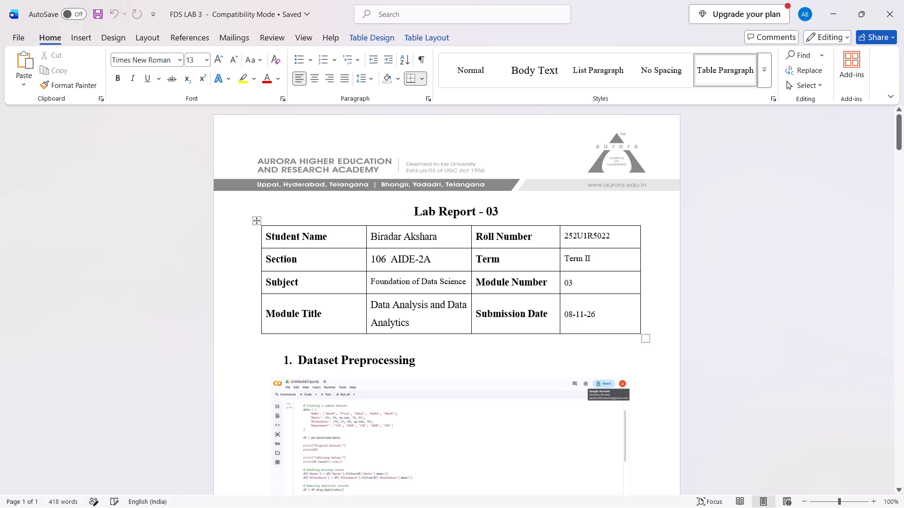
key("BackSpace")
key("BackSpace")
key("BackSpace")
key("BackSpace")
key("BackSpace")
key("BackSpace")
key("BackSpace")
key("BackSpace")
key("BackSpace")
key("BackSpace")
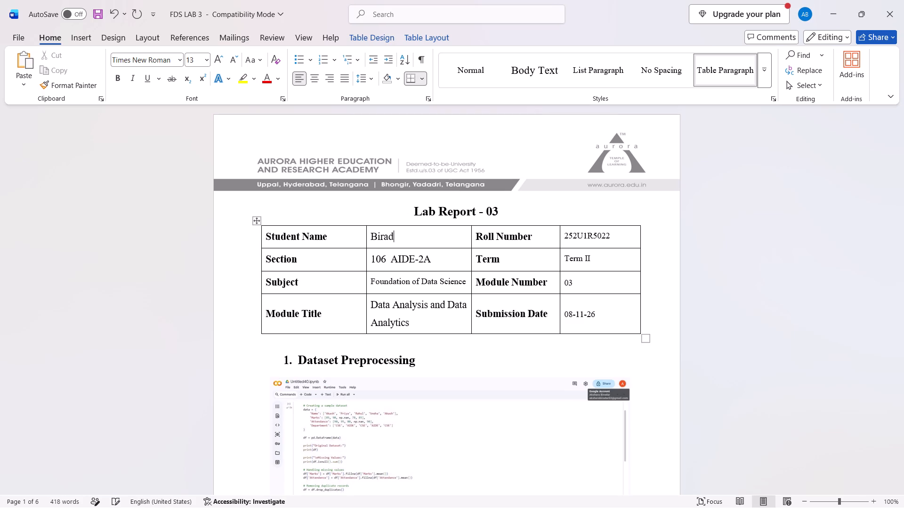
key("BackSpace")
key("BackSpace")
key("BackSpace")
key("BackSpace")
key("BackSpace")
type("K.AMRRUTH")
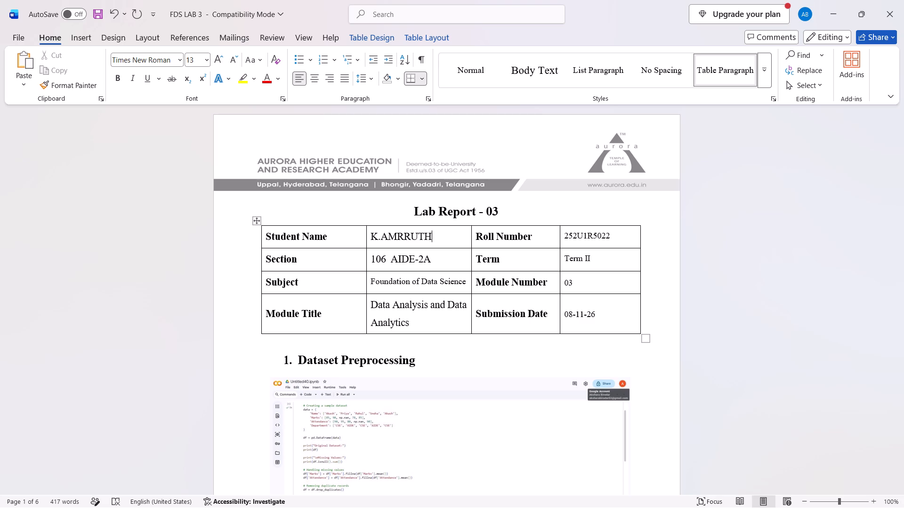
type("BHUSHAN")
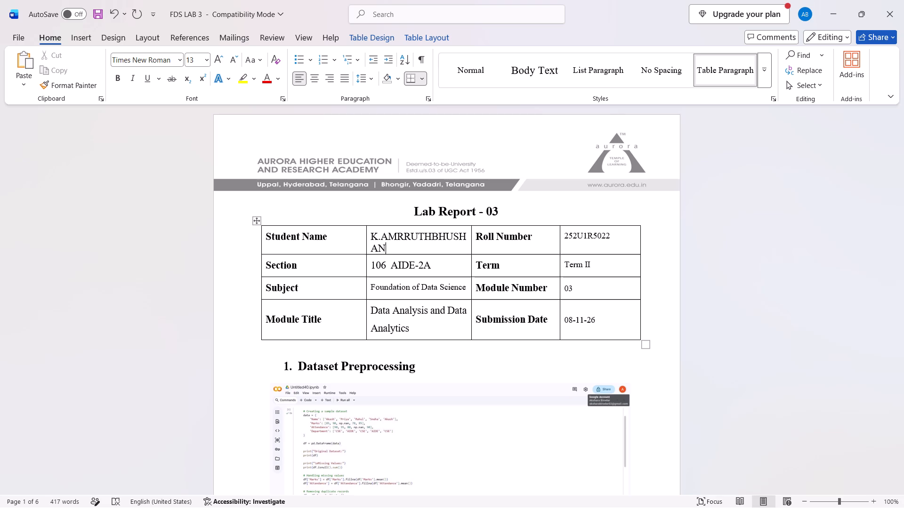
Replace the last two digits of the Roll Number entry with those of the new student.
left_click(634, 242)
key("BackSpace")
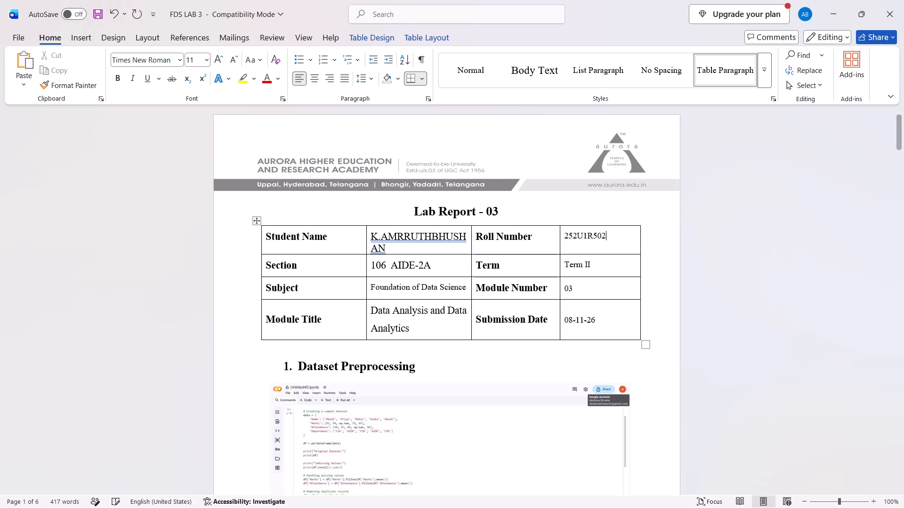
key("BackSpace")
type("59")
Examine the lab report's code screenshots and explanations from the first page through the last.
scroll(634, 242, "right", 1)
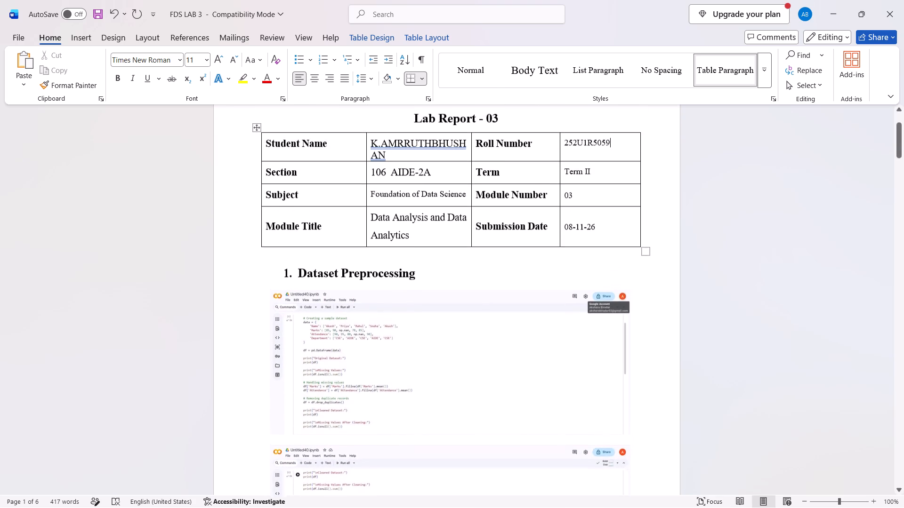
scroll(634, 242, "right", 1)
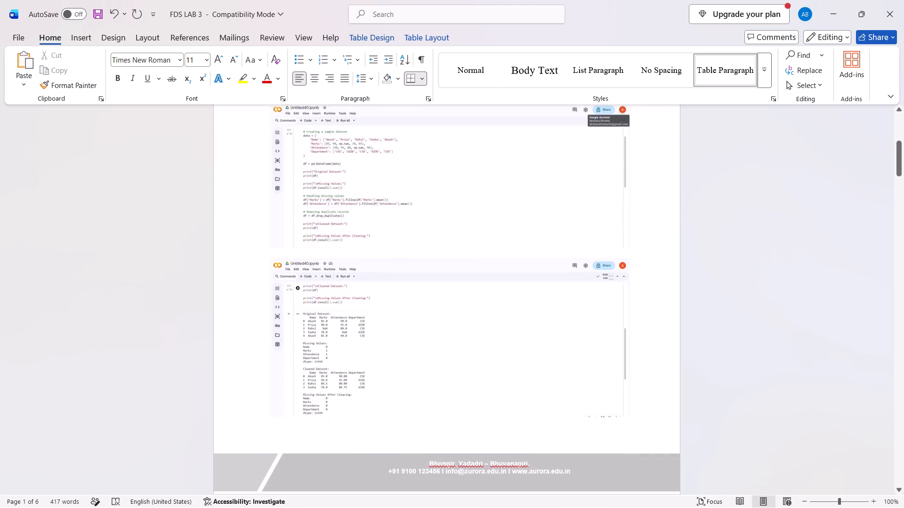
scroll(634, 242, "right", 1)
scroll(634, 242, "down", 8)
scroll(634, 242, "up", 2)
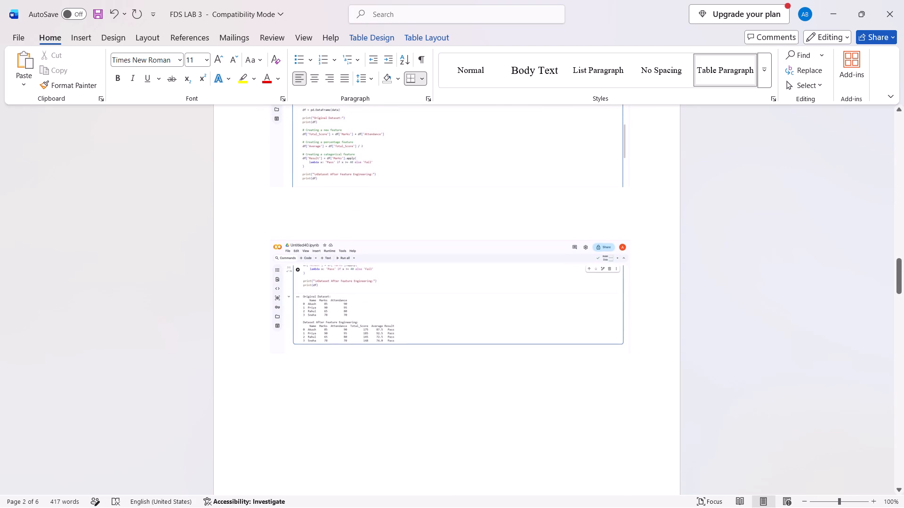
scroll(634, 242, "up", 1)
scroll(634, 242, "down", 4)
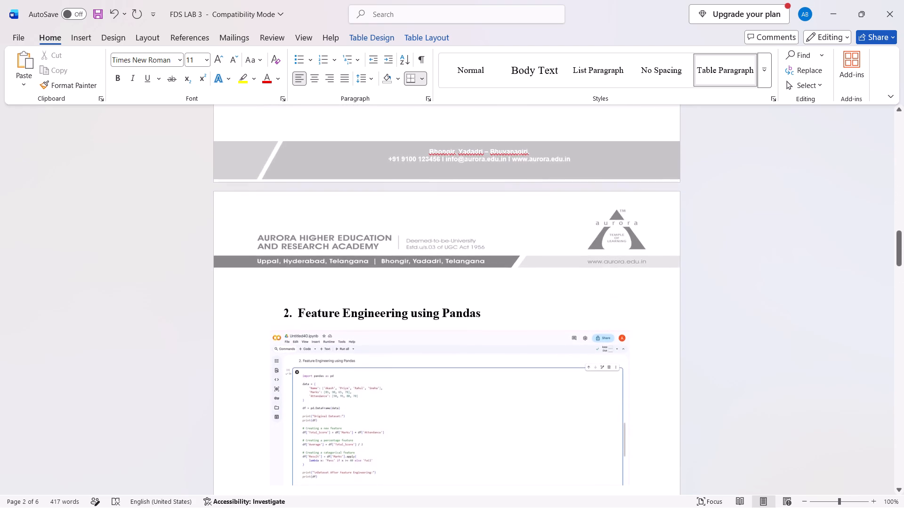
scroll(634, 242, "down", 12)
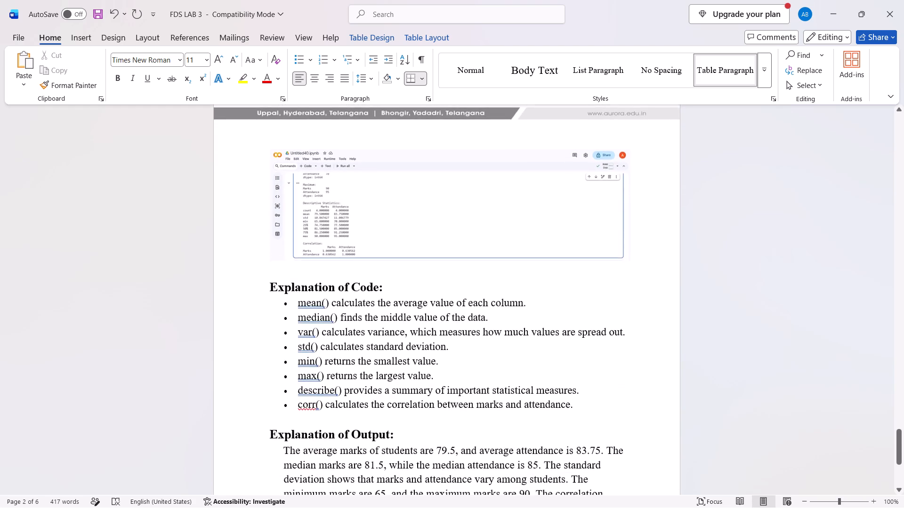
scroll(634, 242, "down", 7)
scroll(634, 242, "up", 3)
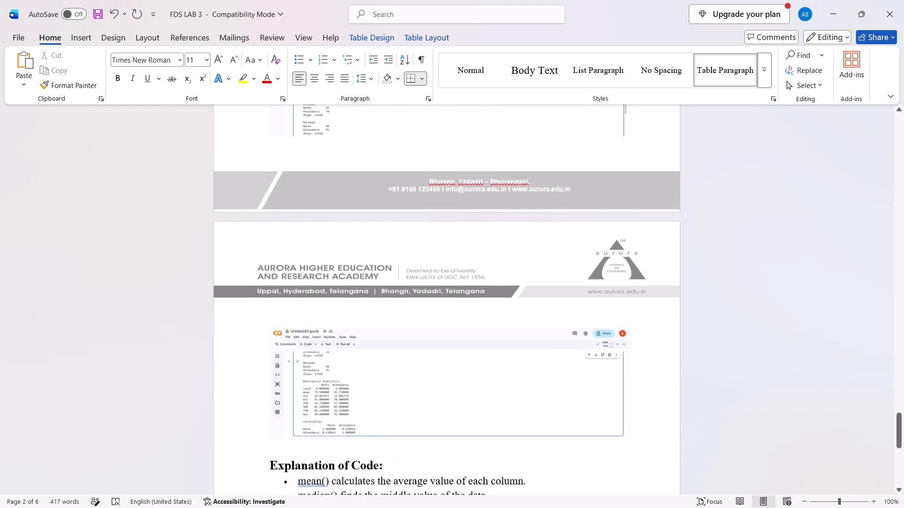
scroll(634, 242, "up", 2)
Delete the existing Colab URL under the Collab Link heading at the end of the report.
scroll(634, 242, "down", 5)
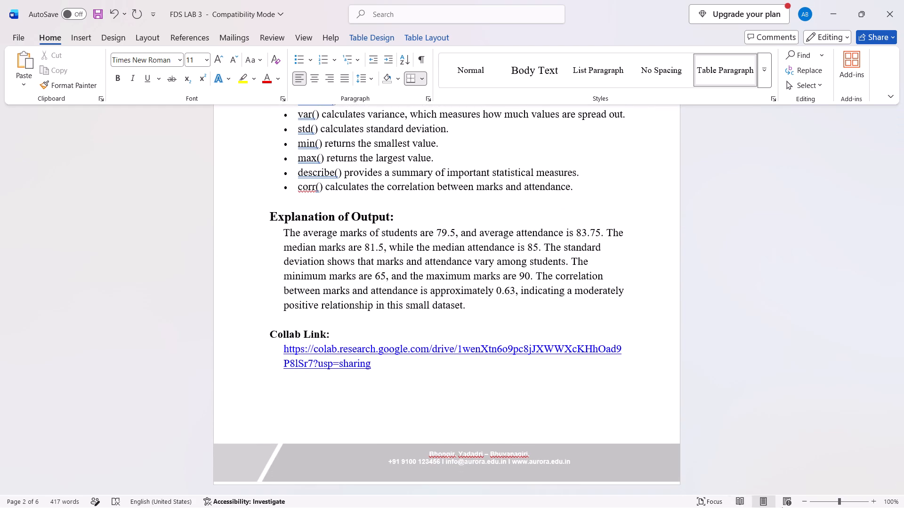
scroll(717, 257, "down", 1)
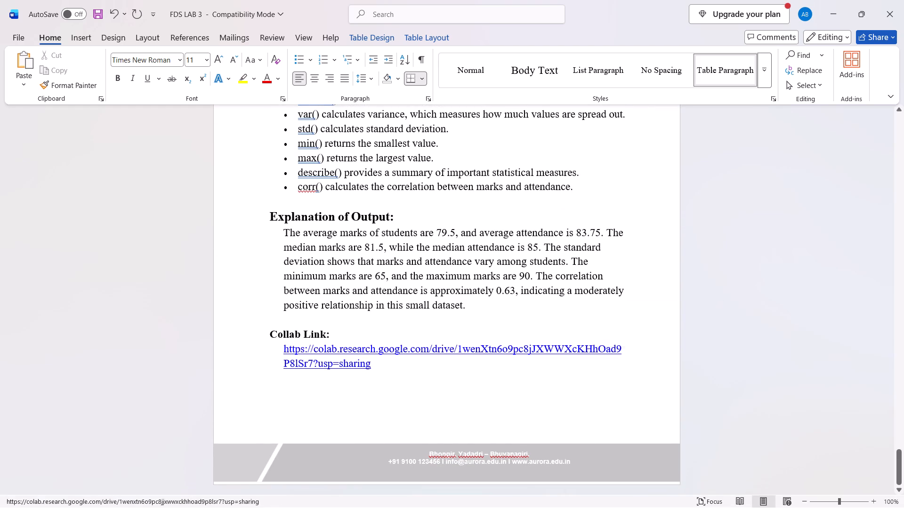
left_click_drag(383, 371, 291, 350)
key("BackSpace")
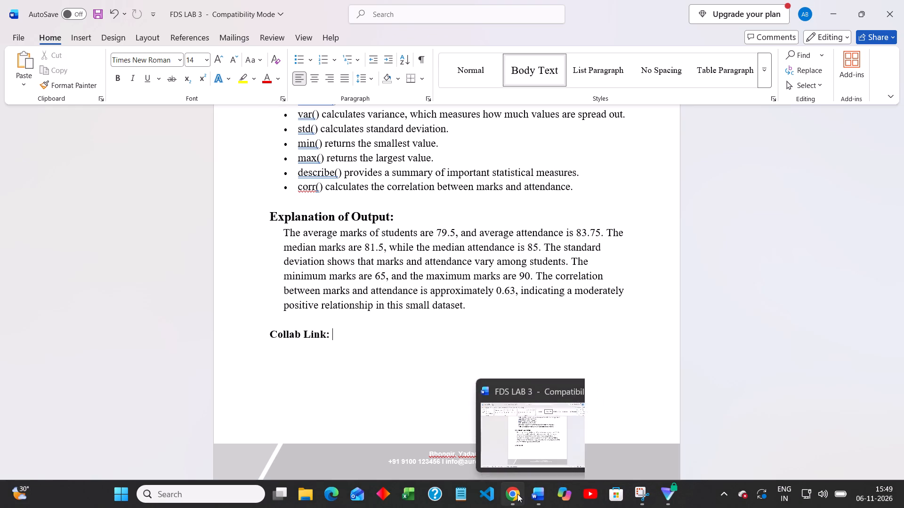
Switch to Chrome and copy the web address of the LAB-3 fds Colab notebook.
left_click(529, 445)
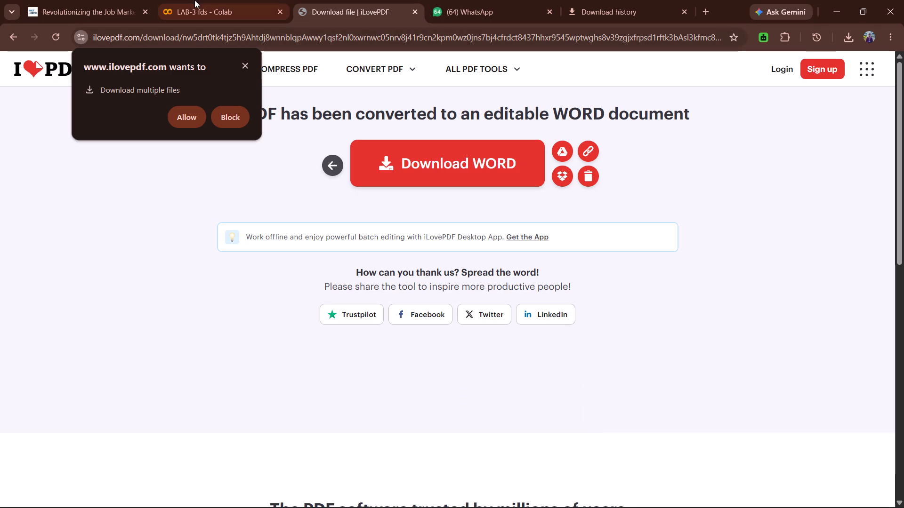
left_click(194, 0)
left_click(487, 33)
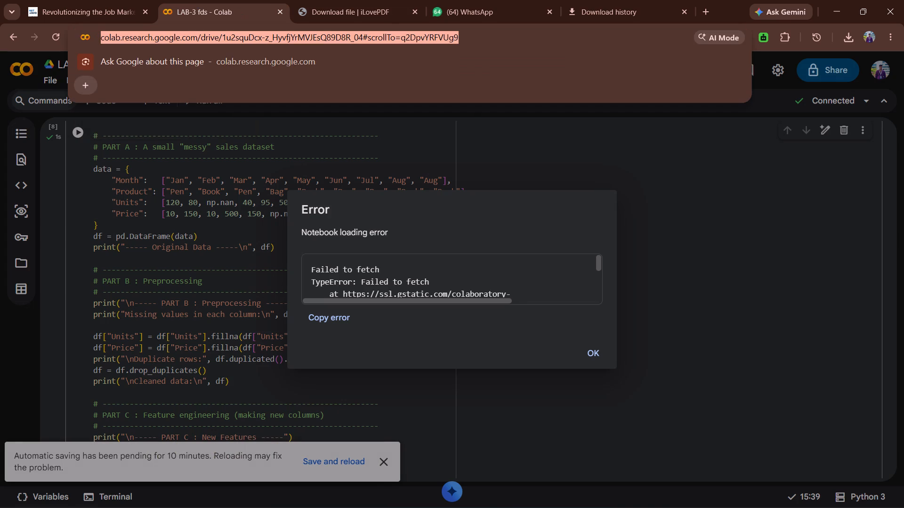
key("ctrl+c")
key("ctrl+c")
key("ctrl+c")
key("ctrl+c")
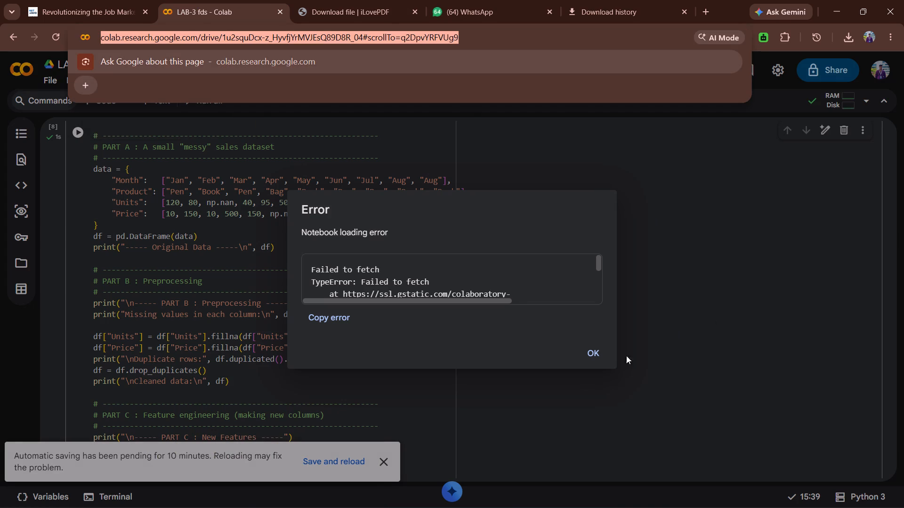
Dismiss the notebook loading error, and save and reload the LAB-3 fds notebook.
left_click(601, 352)
scroll(199, 169, "up", 6)
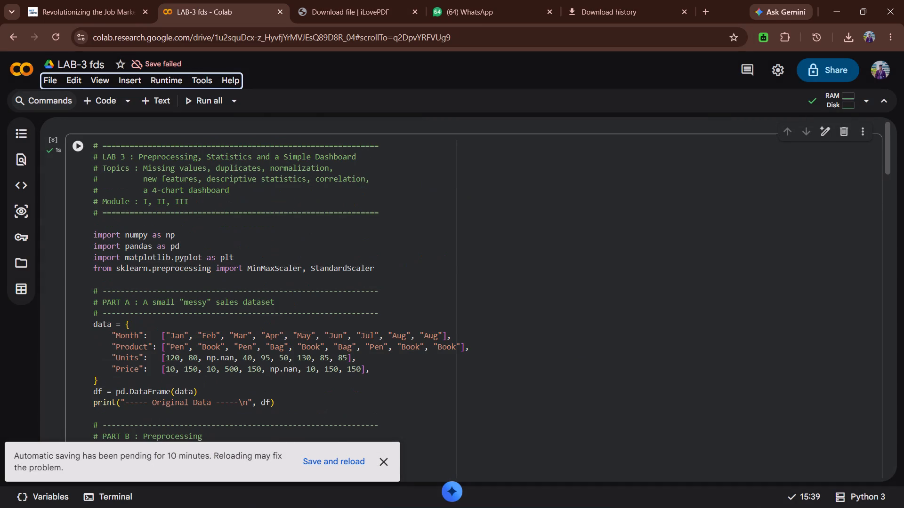
left_click(349, 461)
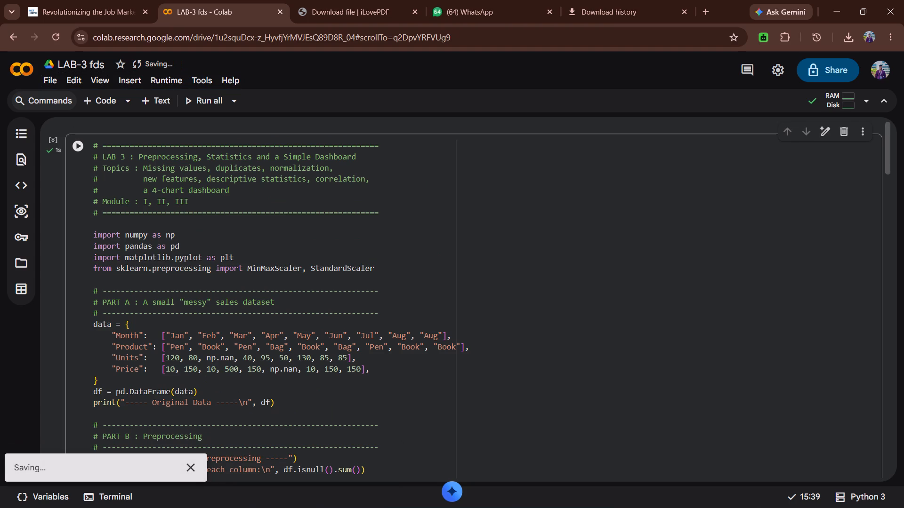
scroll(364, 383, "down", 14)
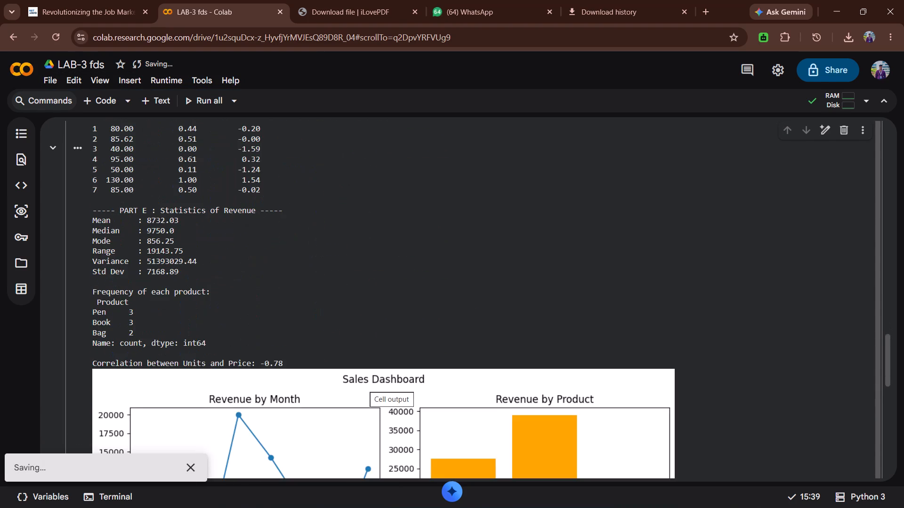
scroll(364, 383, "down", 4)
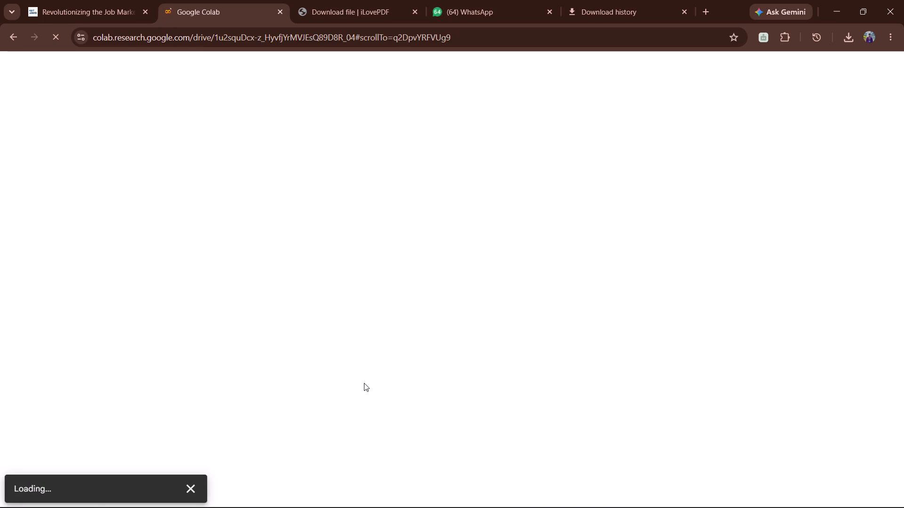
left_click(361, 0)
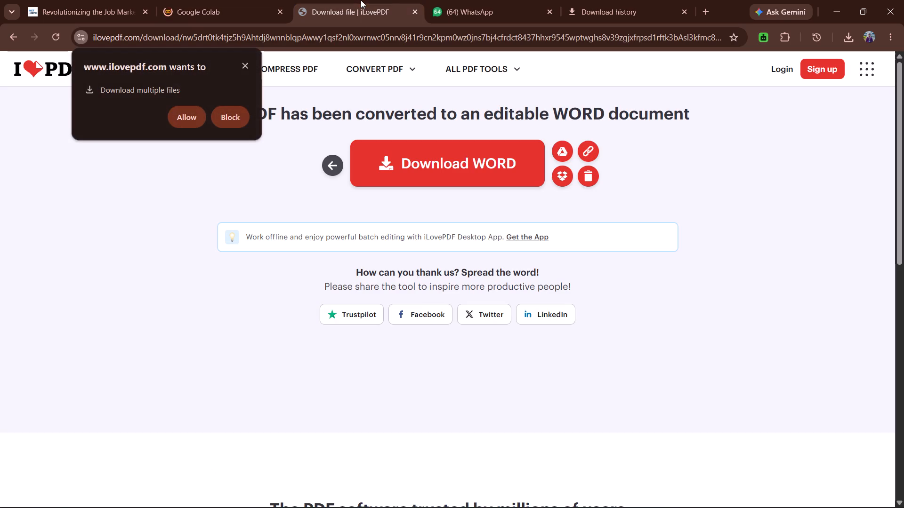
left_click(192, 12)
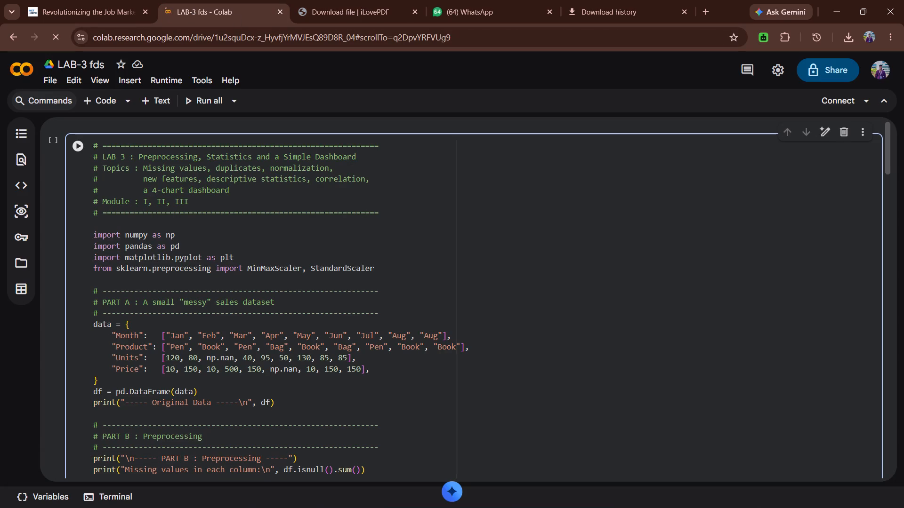
Copy the LAB-3 fds notebook's web address from Chrome and paste it beside the Collab Link heading in Word.
left_click(524, 32)
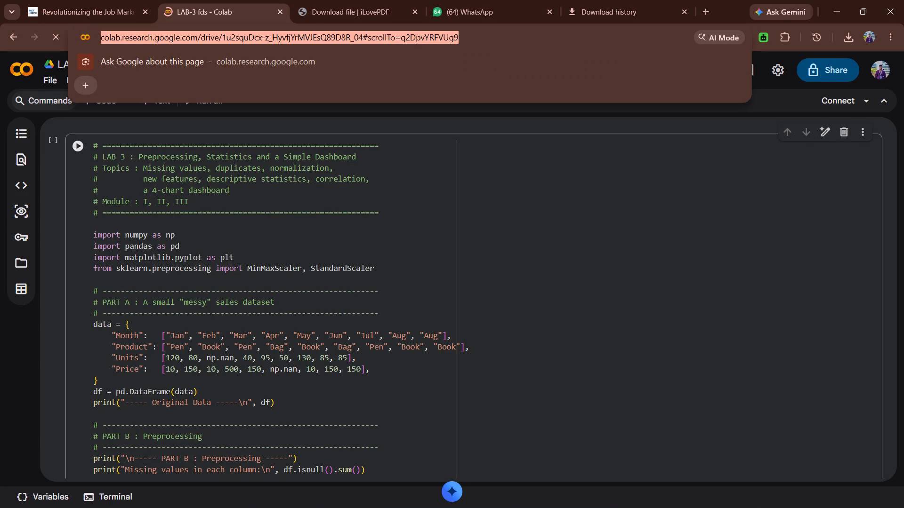
key("ctrl+c")
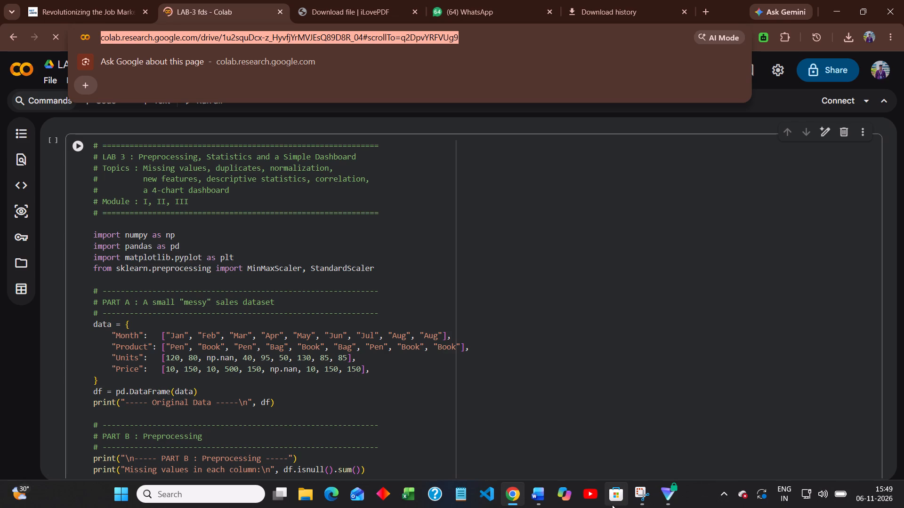
left_click(540, 460)
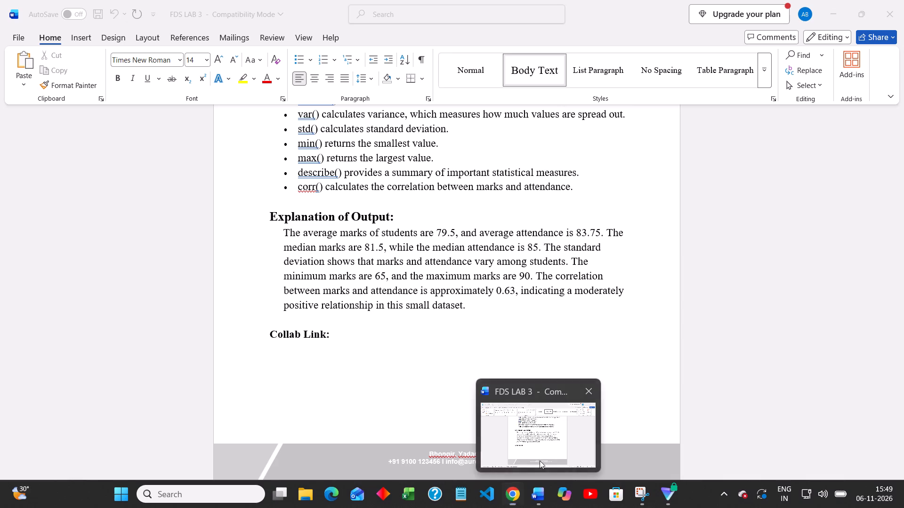
key("ctrl+v")
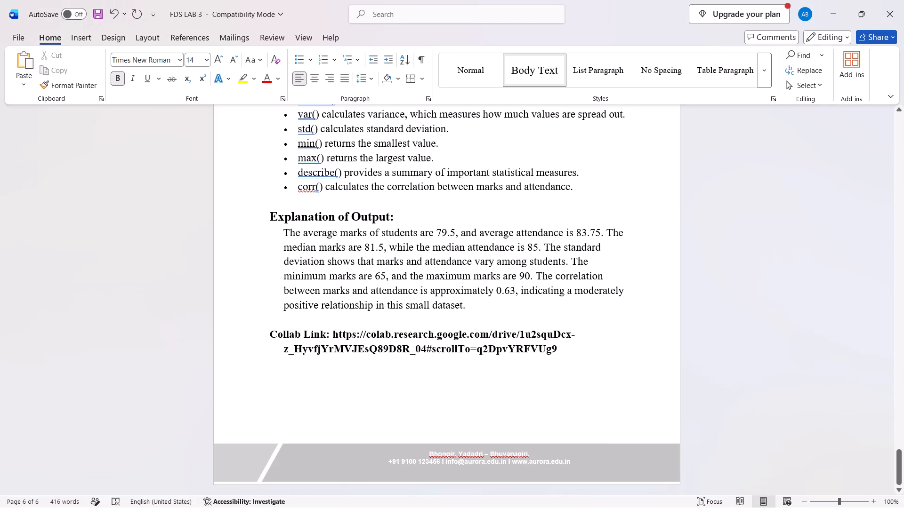
Insert a hyperlink to the copied LAB-3 fds notebook address at the end of the Collab Link line.
left_click(89, 33)
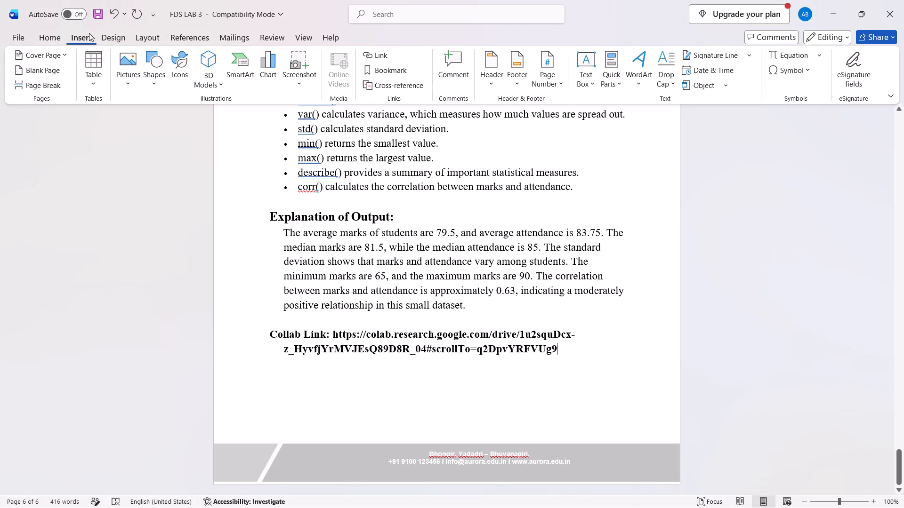
left_click(381, 57)
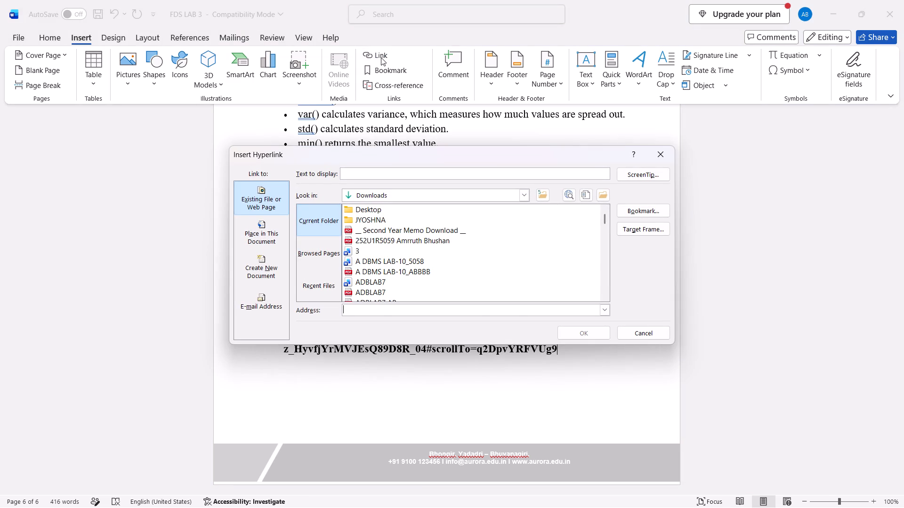
left_click(381, 57, "ctrl")
key("ctrl+v")
key("Return")
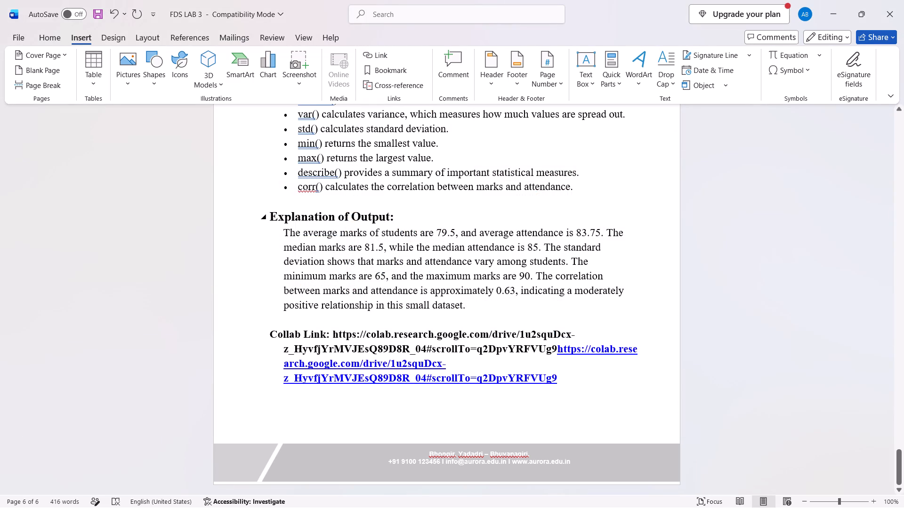
Delete the plain-text copy of the Colab address between the Collab Link heading and the hyperlink.
left_click_drag(554, 348, 414, 320)
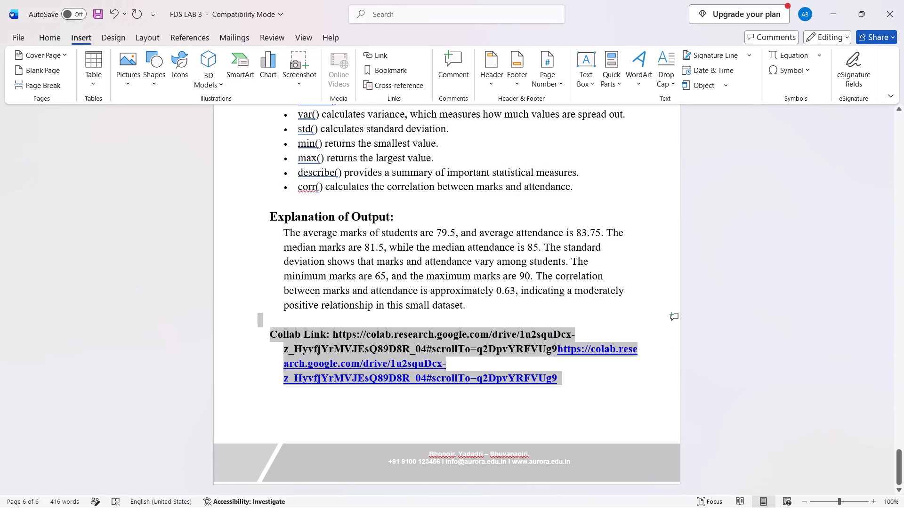
left_click_drag(414, 320, 473, 377)
left_click(473, 377)
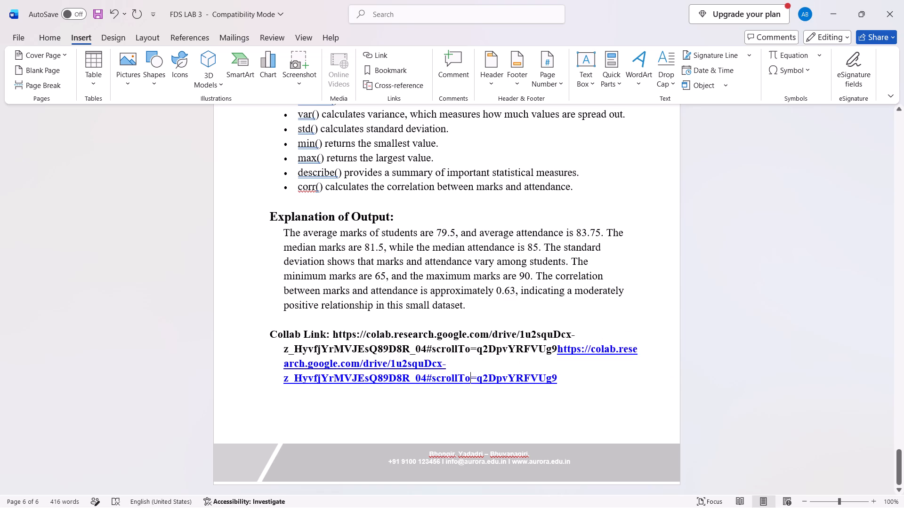
left_click_drag(555, 350, 327, 341)
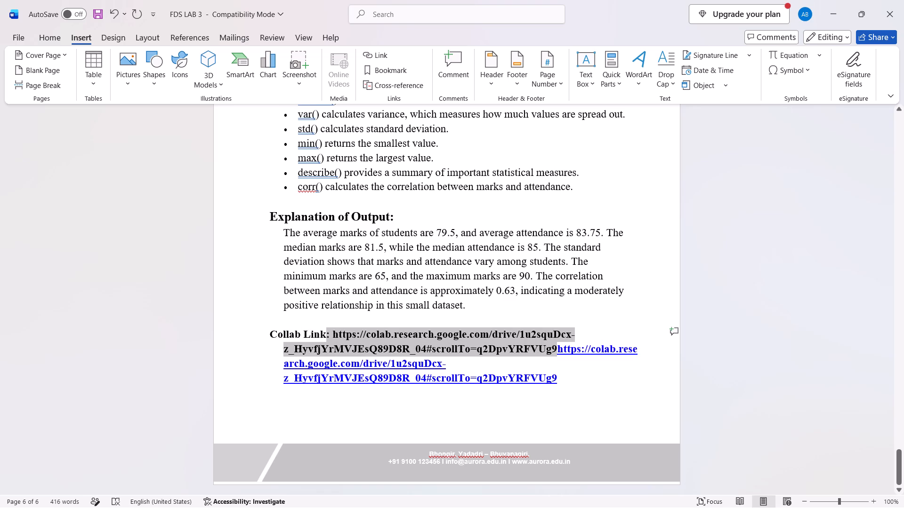
left_click_drag(327, 341, 330, 341)
key("BackSpace")
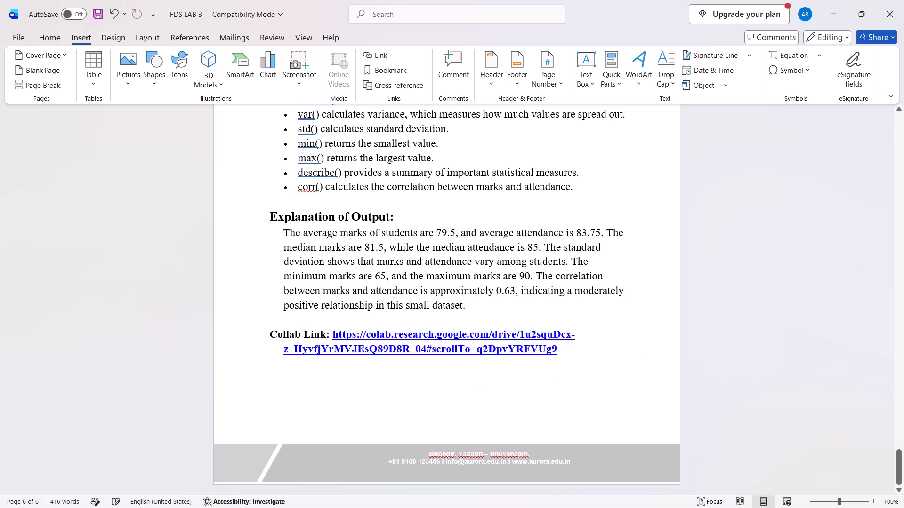
Examine the code and output screenshots in the report's Statistical Analysis section at a larger zoom.
scroll(330, 341, "up", 5)
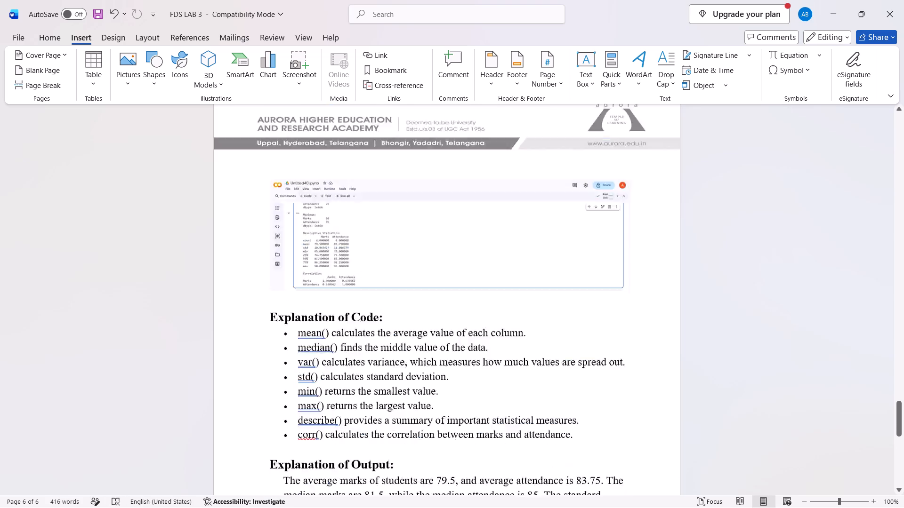
scroll(330, 341, "up", 5)
scroll(330, 341, "down", 3)
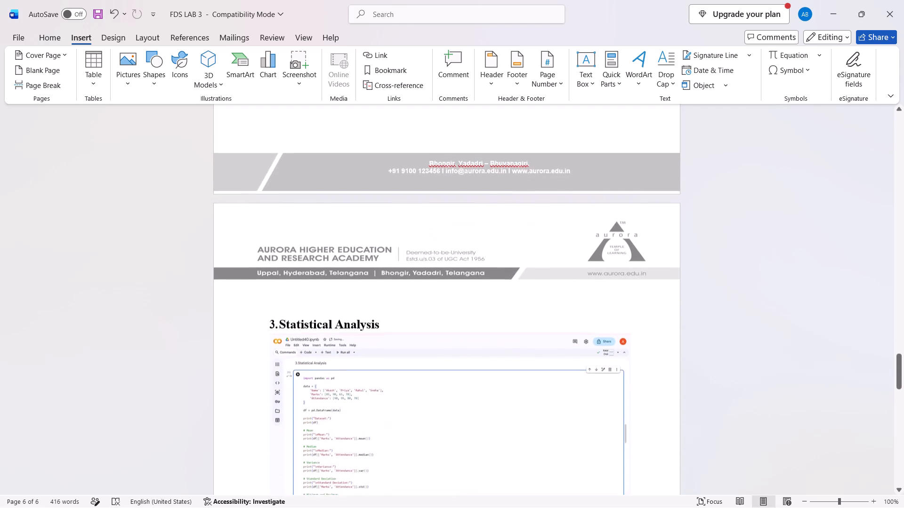
scroll(466, 394, "up", 5, "ctrl")
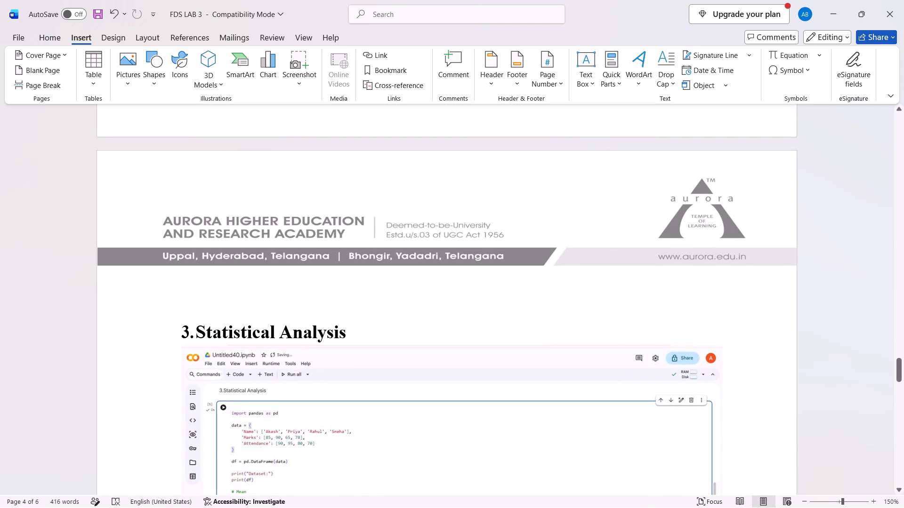
scroll(466, 394, "up", 2, "ctrl")
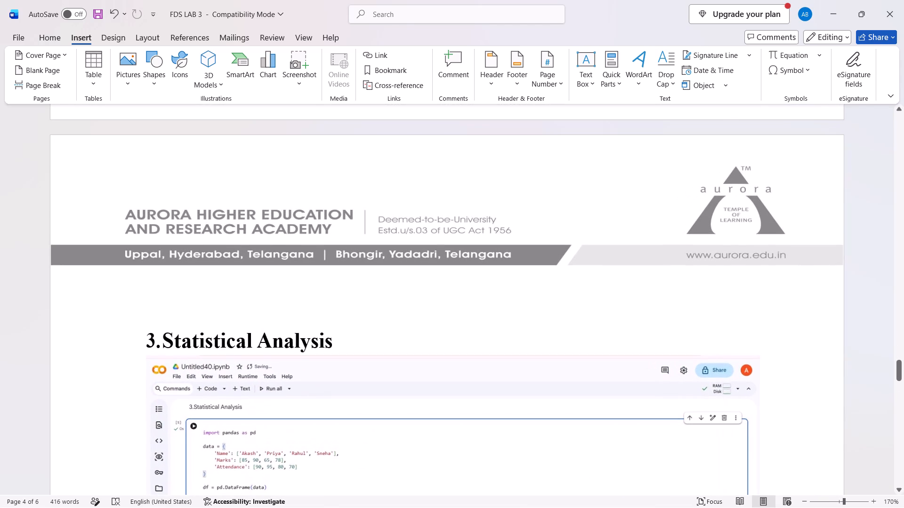
scroll(466, 394, "down", 1)
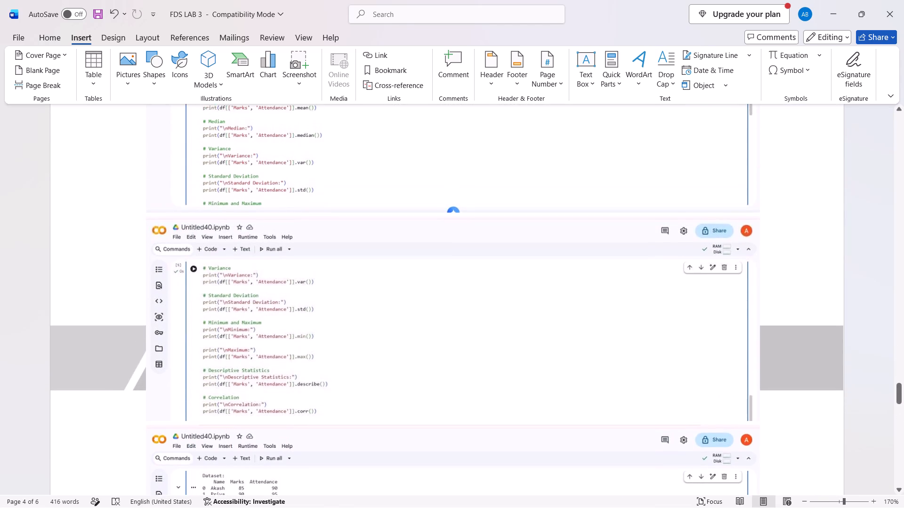
scroll(466, 394, "down", 1)
scroll(466, 394, "up", 1)
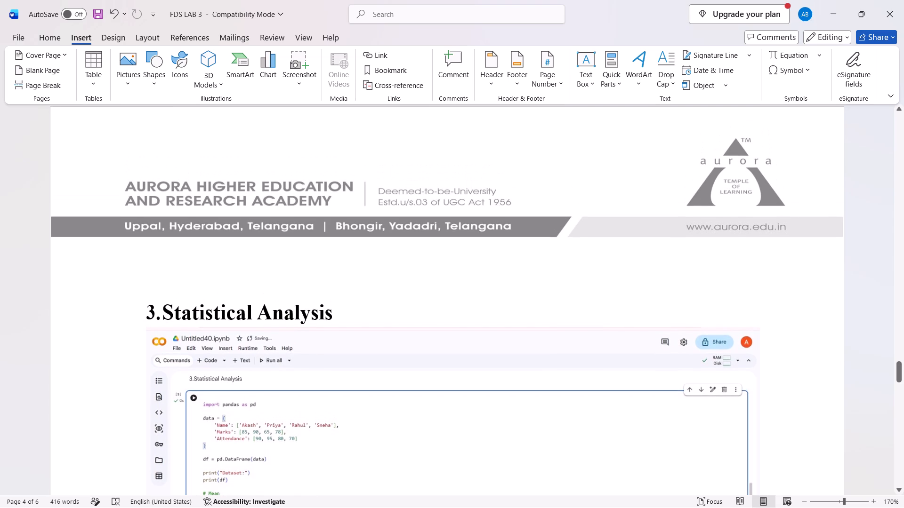
scroll(466, 394, "up", 1)
scroll(733, 358, "up", 3, "ctrl")
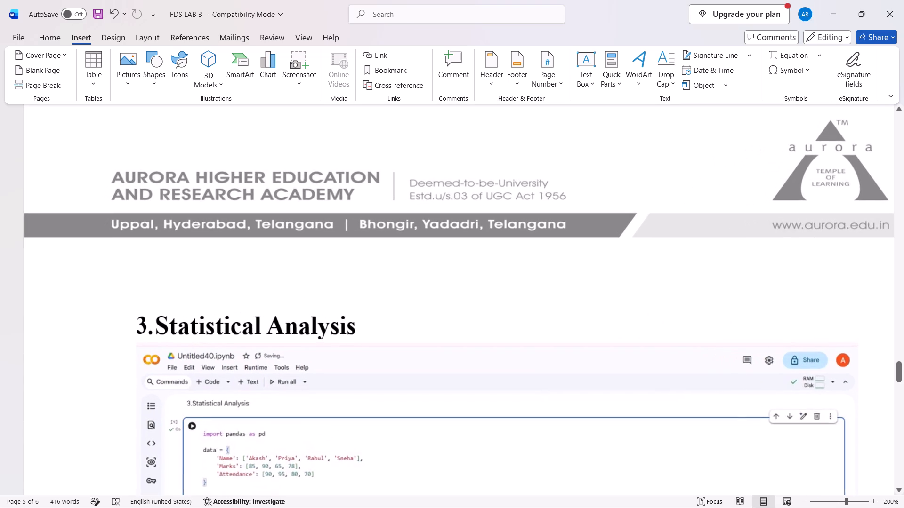
scroll(733, 358, "down", 5)
scroll(733, 358, "up", 1)
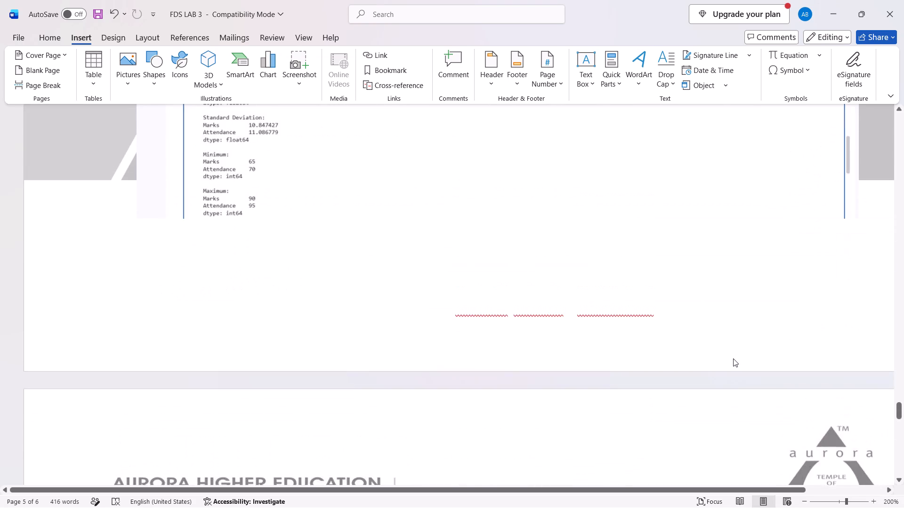
scroll(733, 358, "up", 2)
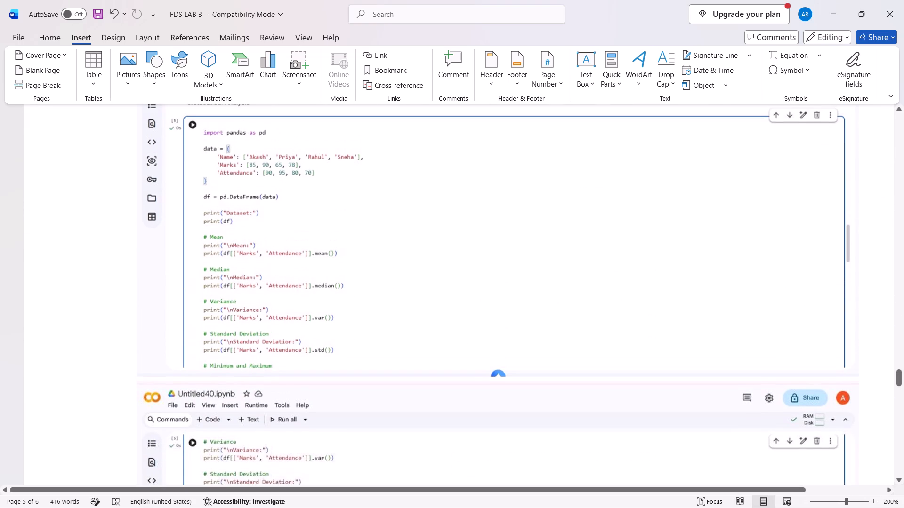
scroll(733, 358, "down", 2)
scroll(733, 358, "up", 1)
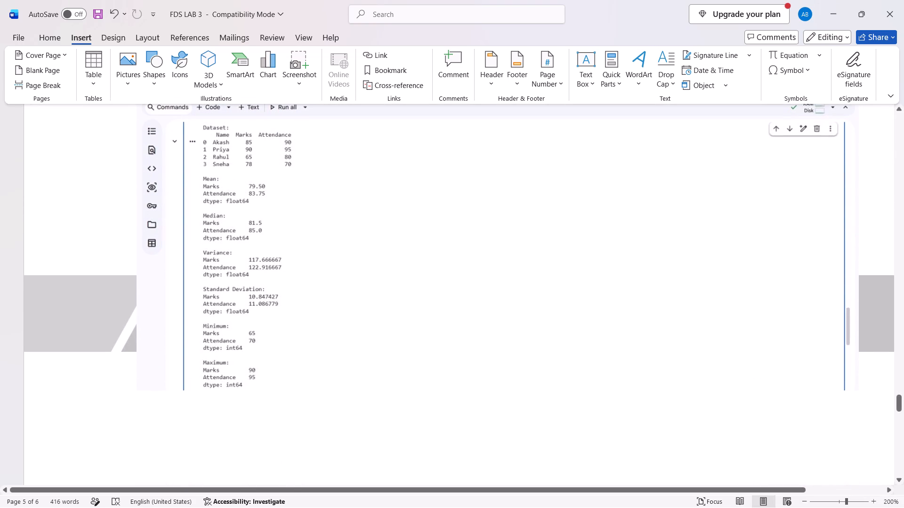
Review the Feature Engineering and Dataset Preprocessing sections back to the first page, including the account label in the first screenshot.
scroll(733, 358, "up", 4)
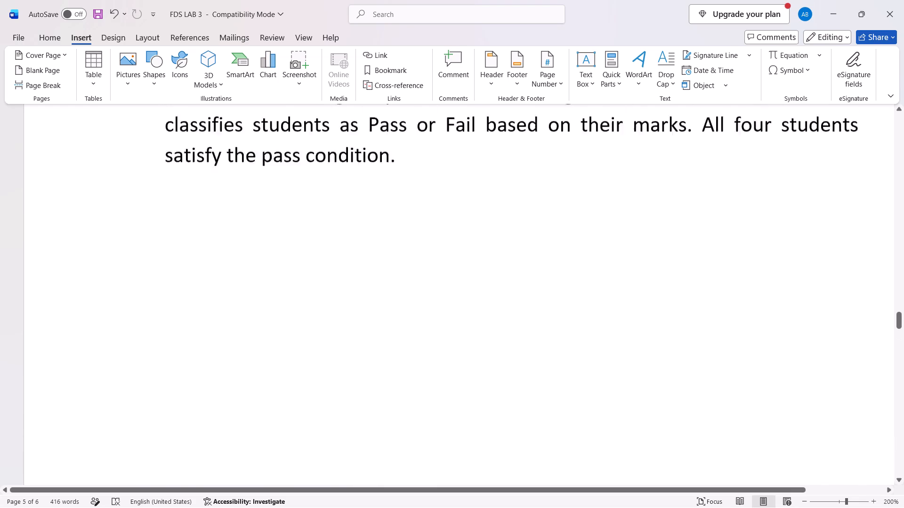
scroll(733, 358, "up", 1)
scroll(733, 358, "down", 5, "ctrl")
scroll(733, 358, "up", 13)
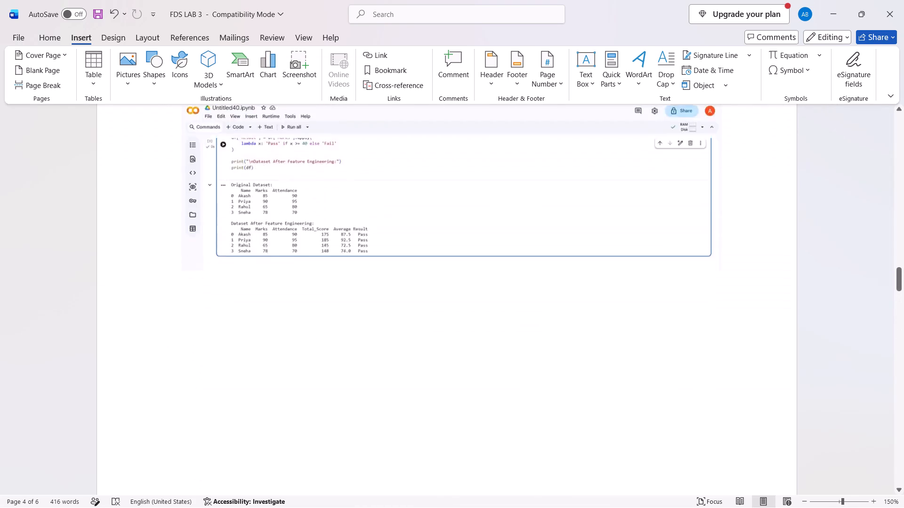
scroll(733, 358, "up", 4)
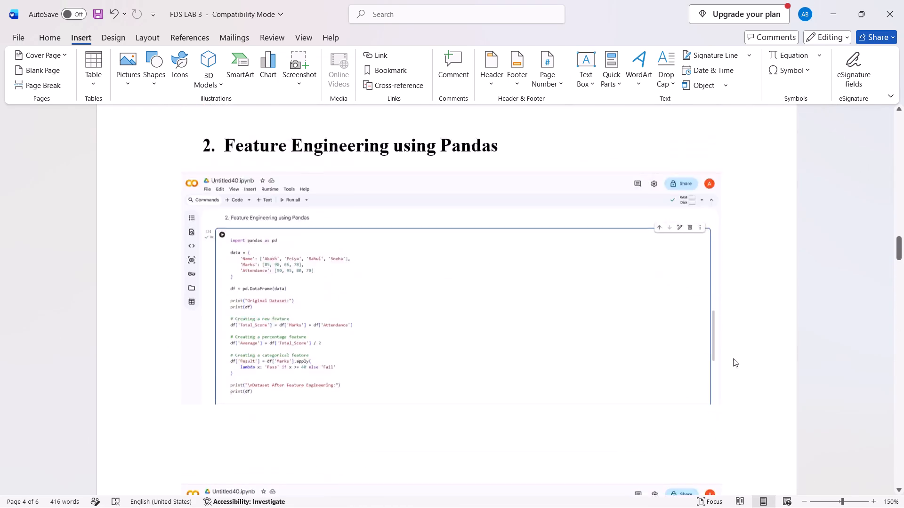
scroll(733, 358, "up", 6)
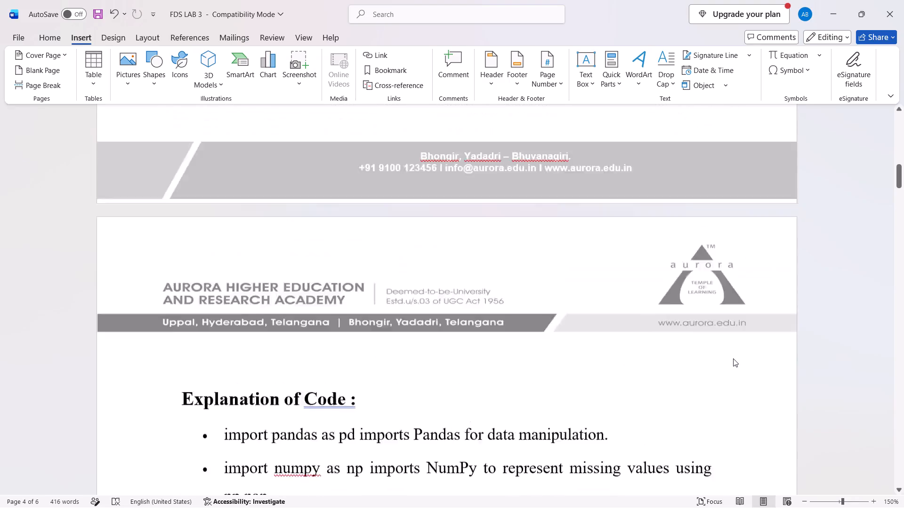
scroll(733, 358, "up", 3)
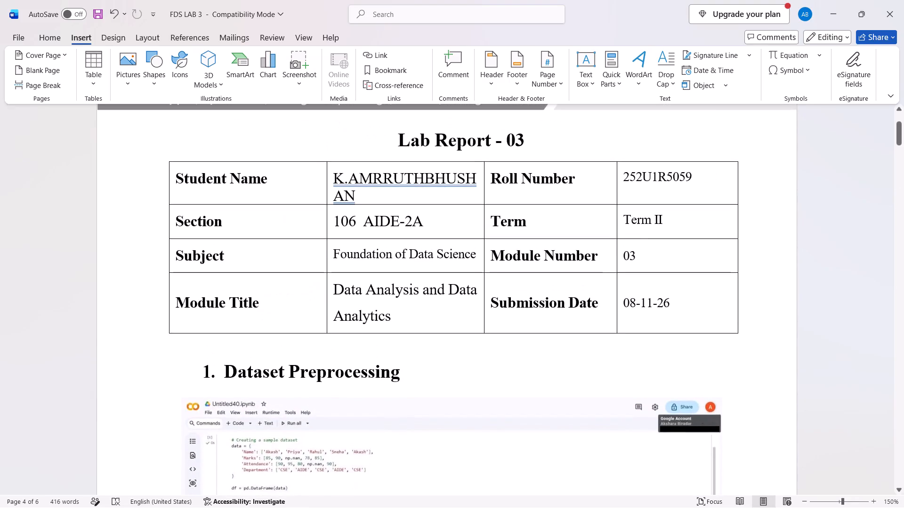
scroll(733, 358, "up", 2)
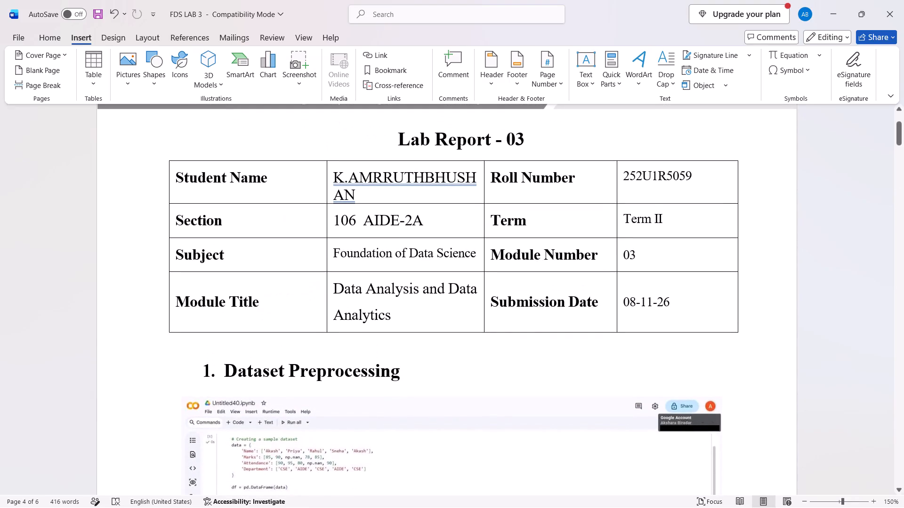
scroll(733, 358, "up", 3)
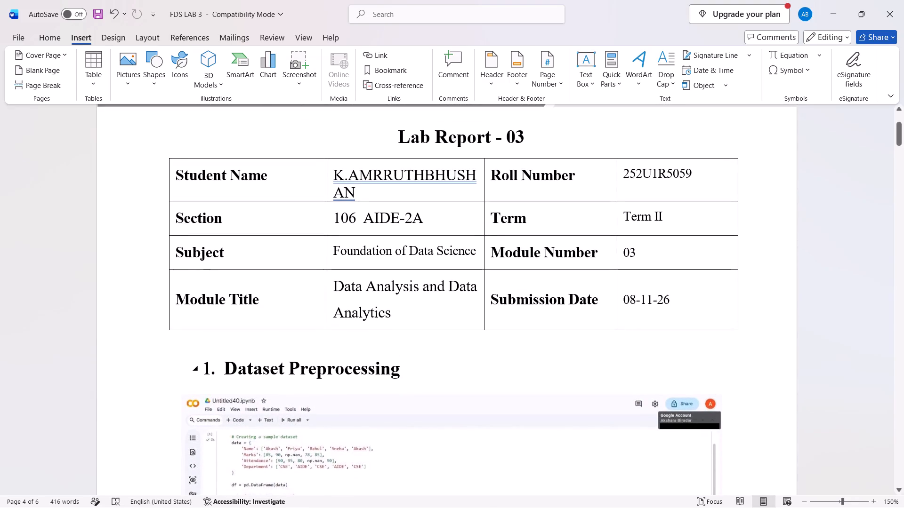
scroll(733, 358, "up", 2)
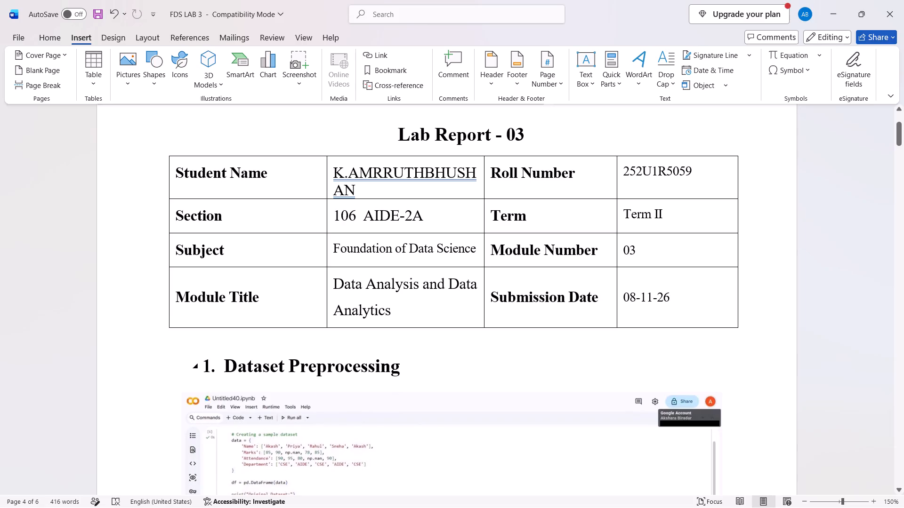
scroll(733, 358, "up", 1)
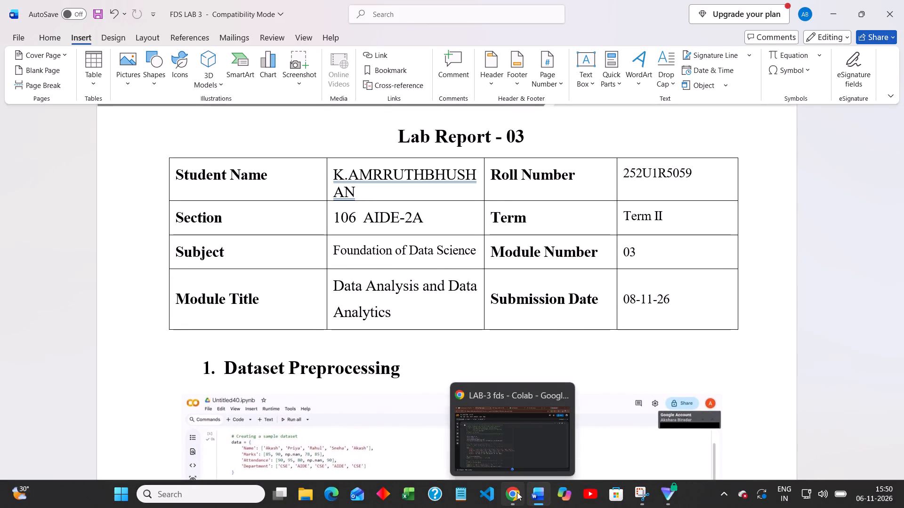
Switch to Chrome and snip the Google Account label shown over the LAB-3 fds notebook's profile picture.
left_click(573, 423)
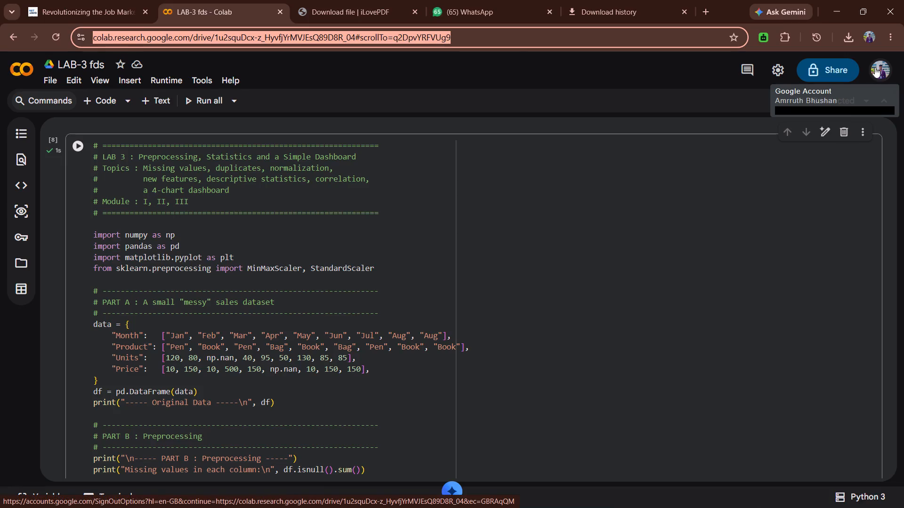
key("Print")
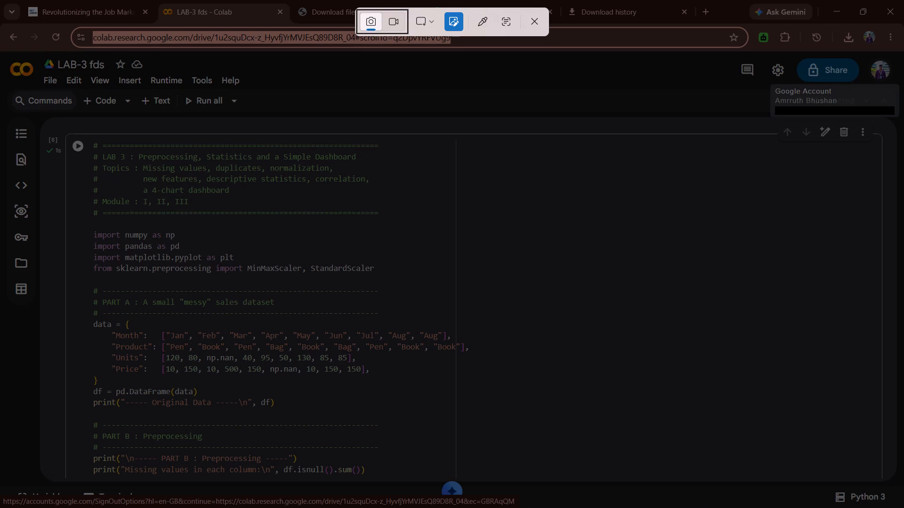
left_click_drag(771, 116, 898, 84)
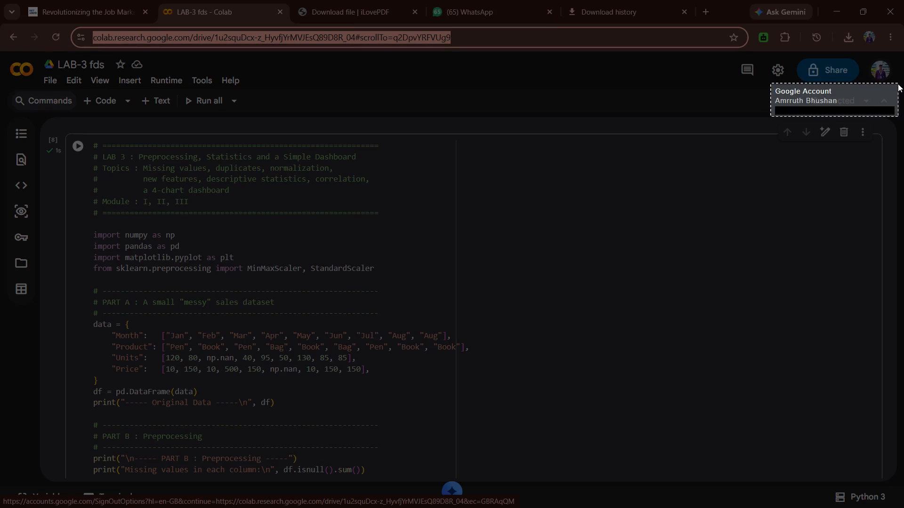
left_click_drag(898, 84, 897, 87)
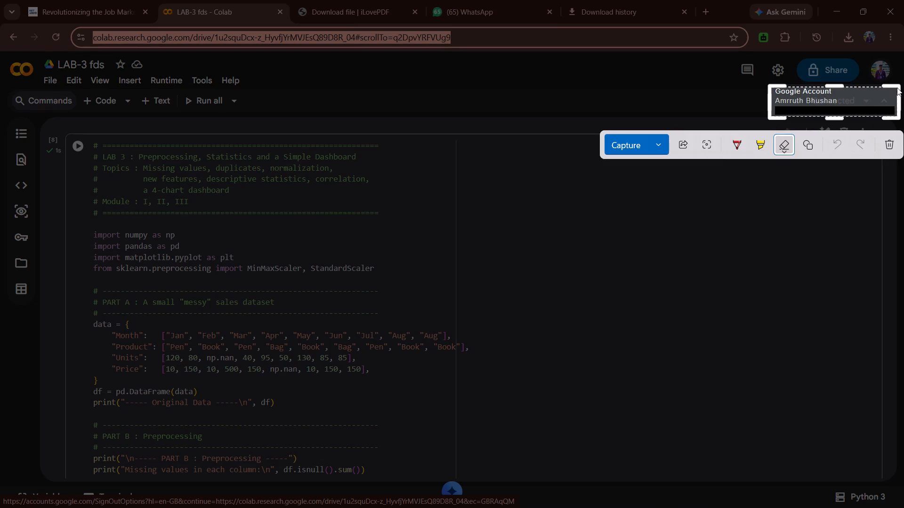
left_click(892, 86)
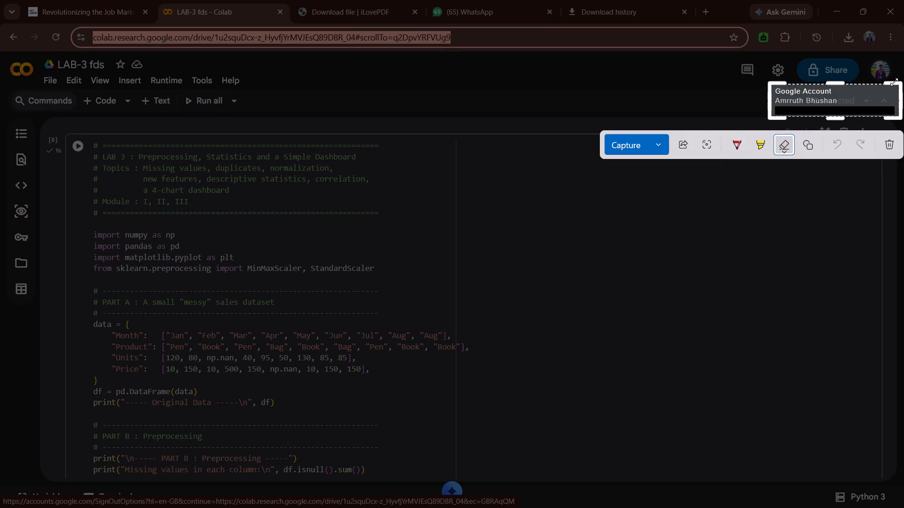
Capture the marked snip area around the Google Account label with its redacted line.
left_click(627, 146)
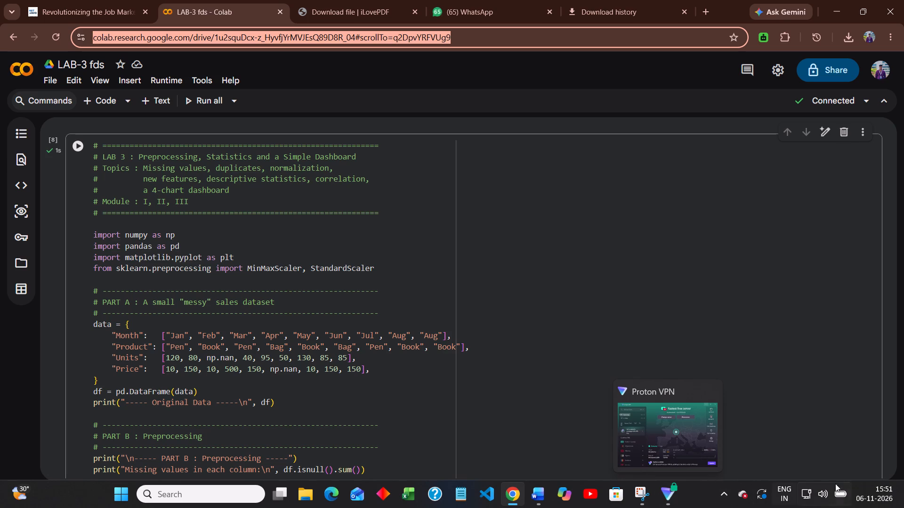
Switch to the FDS LAB 3 report in Word and paste the account label snip after the Dataset Preprocessing heading.
left_click(824, 494)
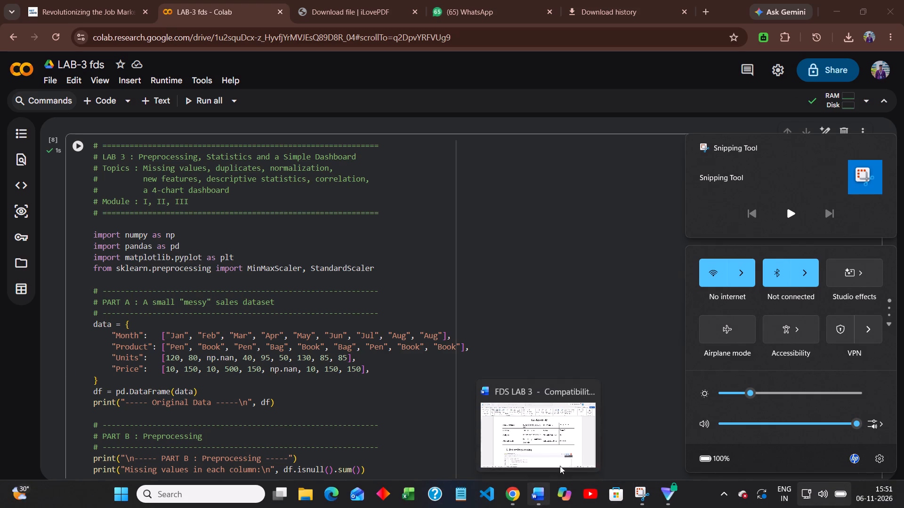
left_click(563, 454)
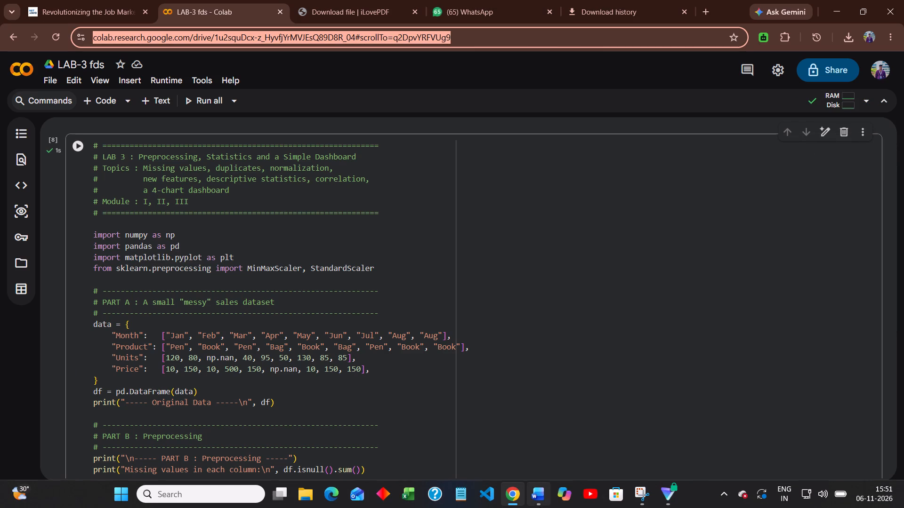
left_click(556, 451)
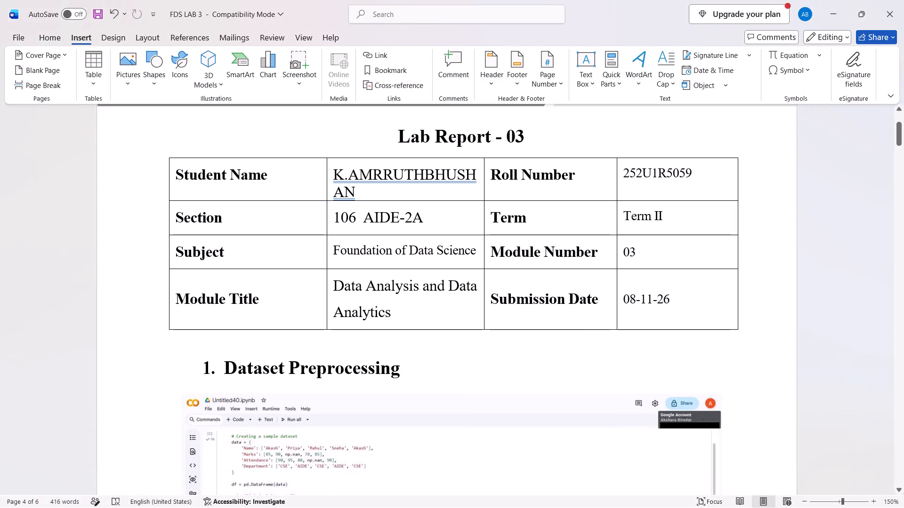
left_click(554, 352)
left_click(424, 364)
key("ctrl+v")
left_click(448, 366)
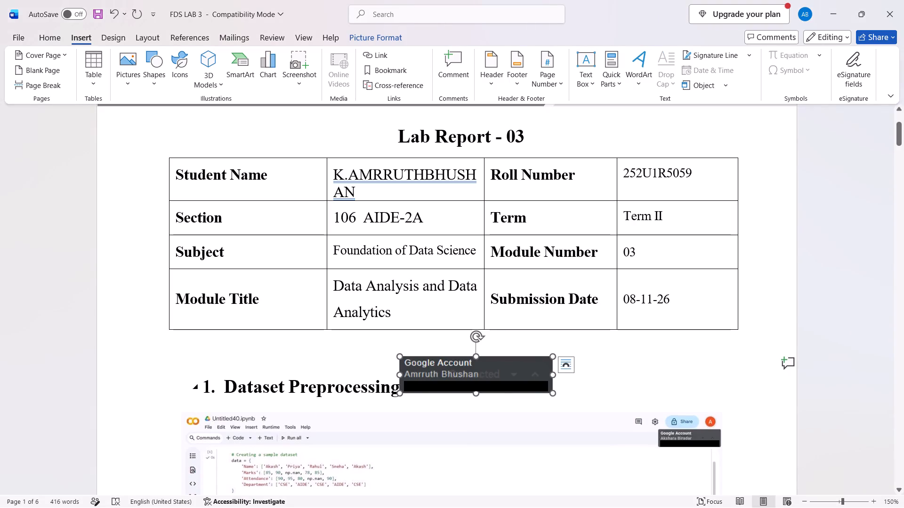
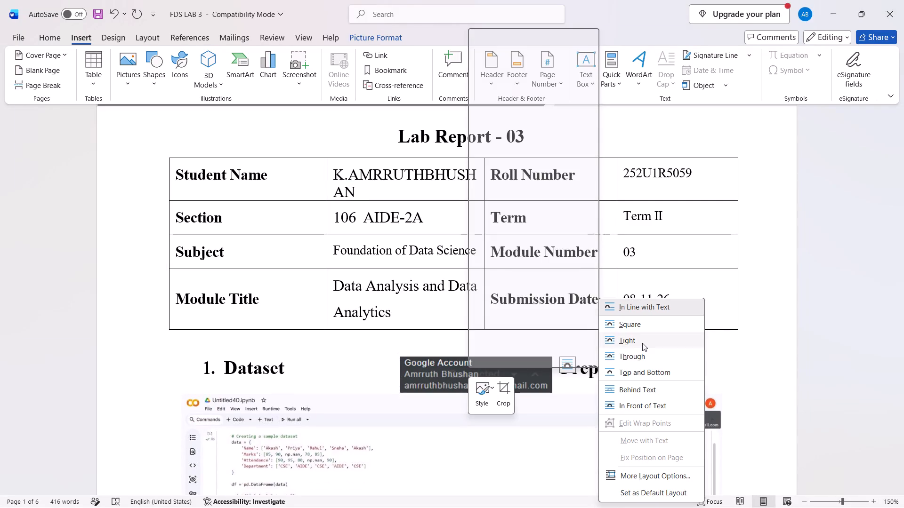
Set the pasted Google Account snip in front of text and move it over the old account label in the first Dataset Preprocessing screenshot.
left_click(646, 407)
left_click_drag(519, 378, 677, 429)
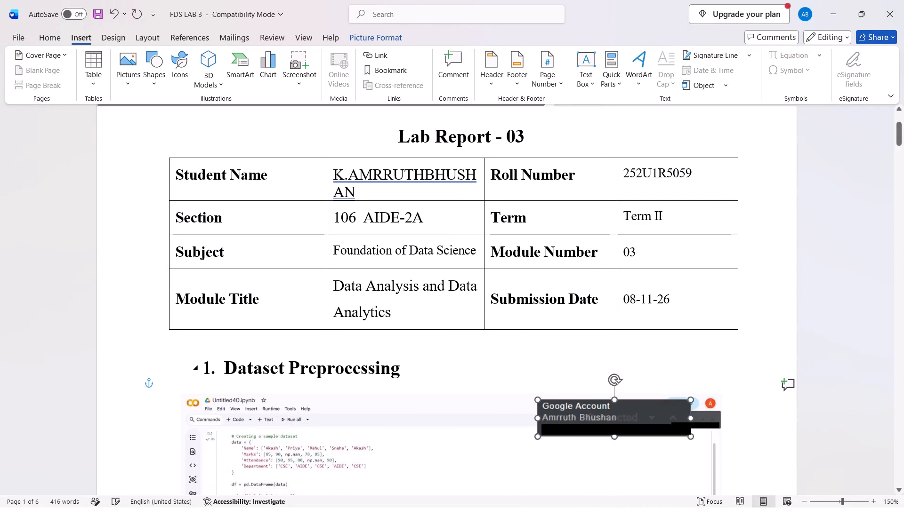
left_click_drag(677, 429, 692, 431)
left_click(697, 430)
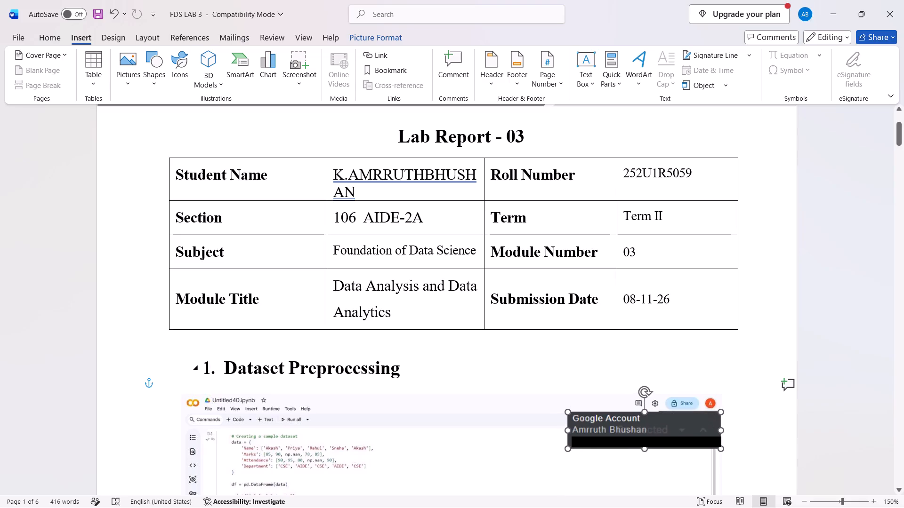
left_click(695, 432)
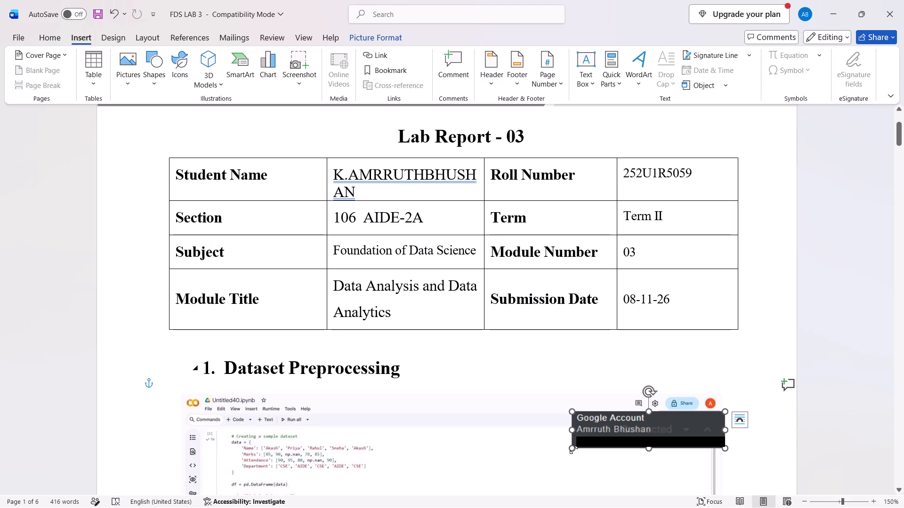
Shrink the account snip and align it so it fully covers the old label beneath the screenshot's profile icon.
left_click_drag(573, 450, 710, 423)
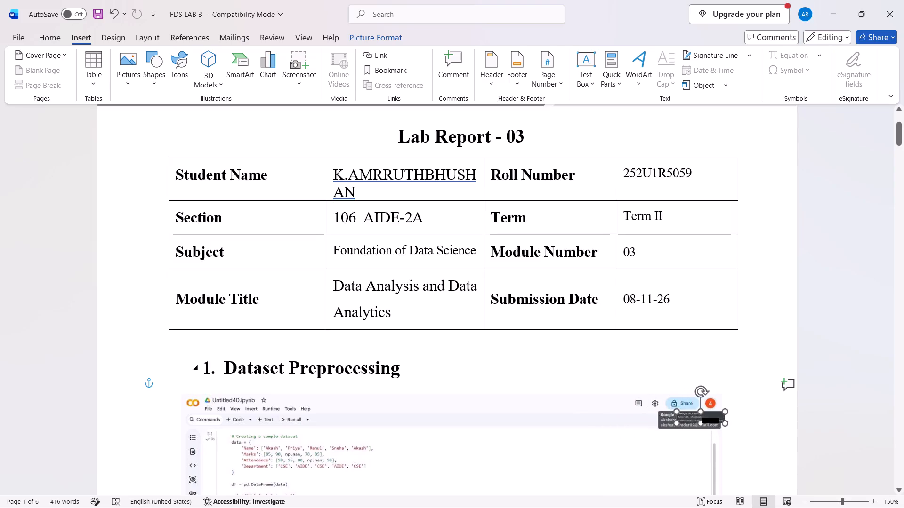
left_click_drag(710, 423, 700, 429)
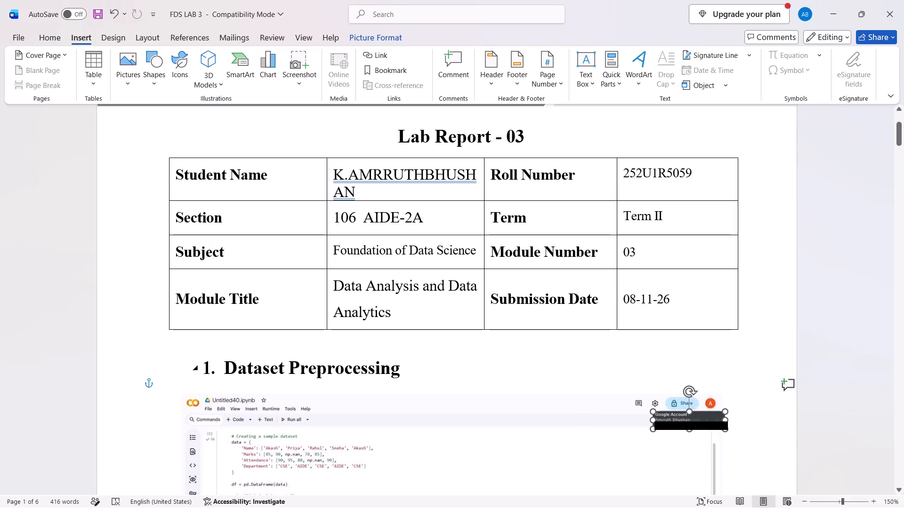
left_click(745, 391)
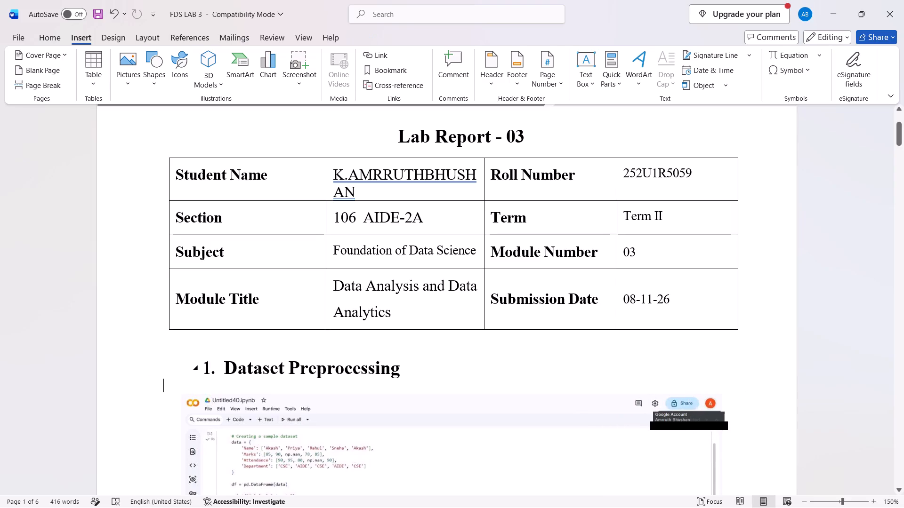
left_click(694, 421)
left_click(688, 412)
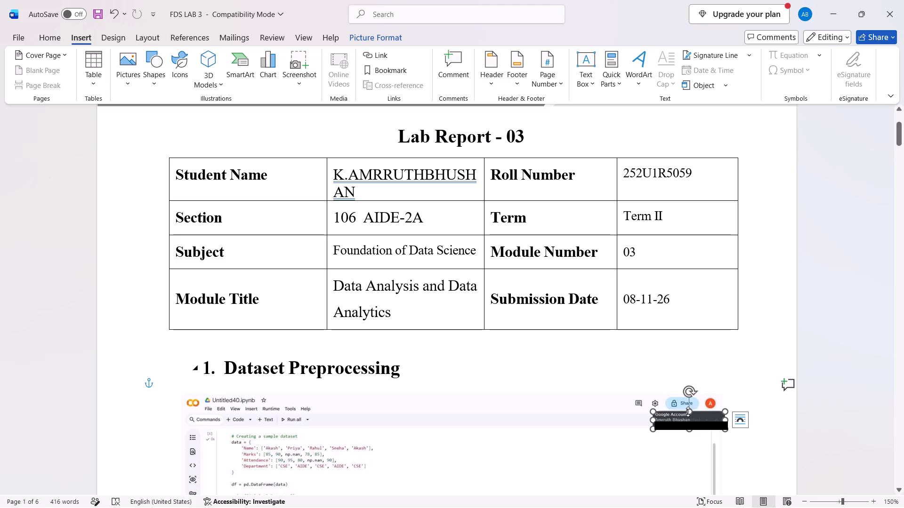
left_click(753, 365)
Review the rest of the report from the Dataset Preprocessing screenshots through to the Collab Link at the end.
scroll(726, 371, "down", 2)
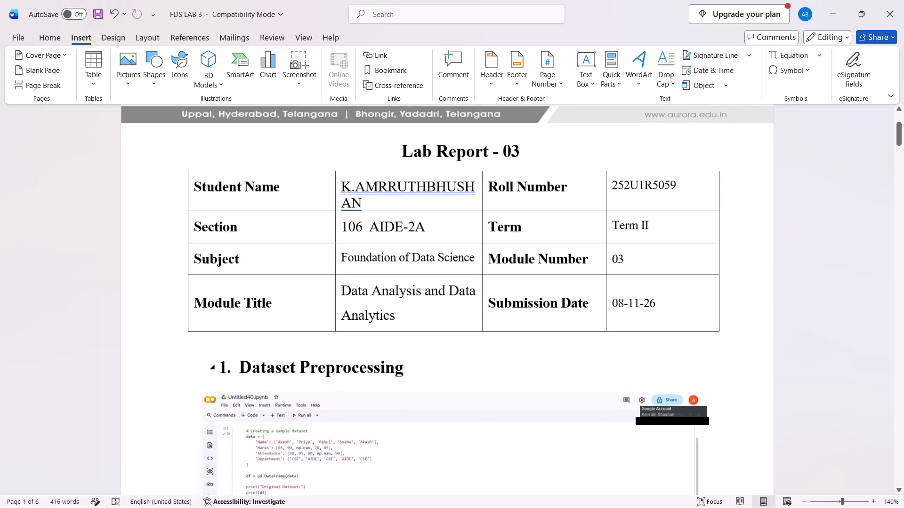
scroll(554, 370, "down", 2)
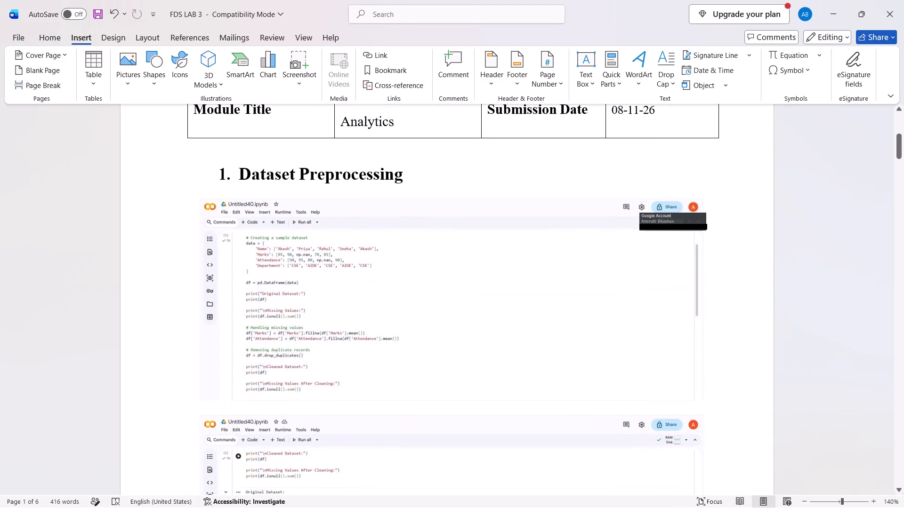
scroll(554, 370, "down", 2)
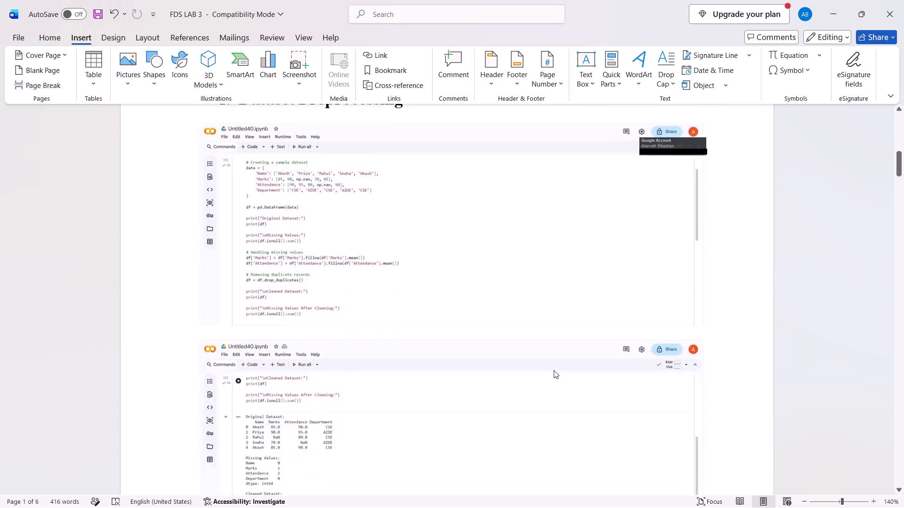
scroll(554, 370, "down", 10)
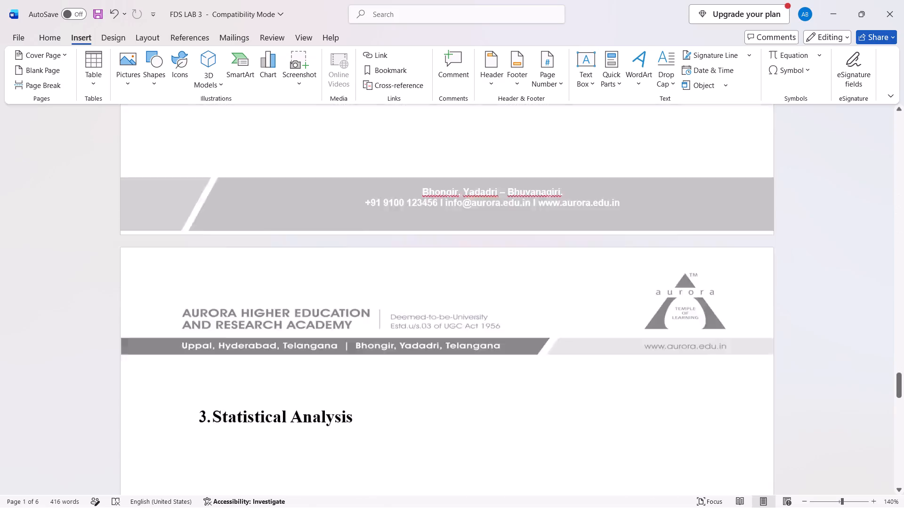
scroll(554, 370, "down", 10)
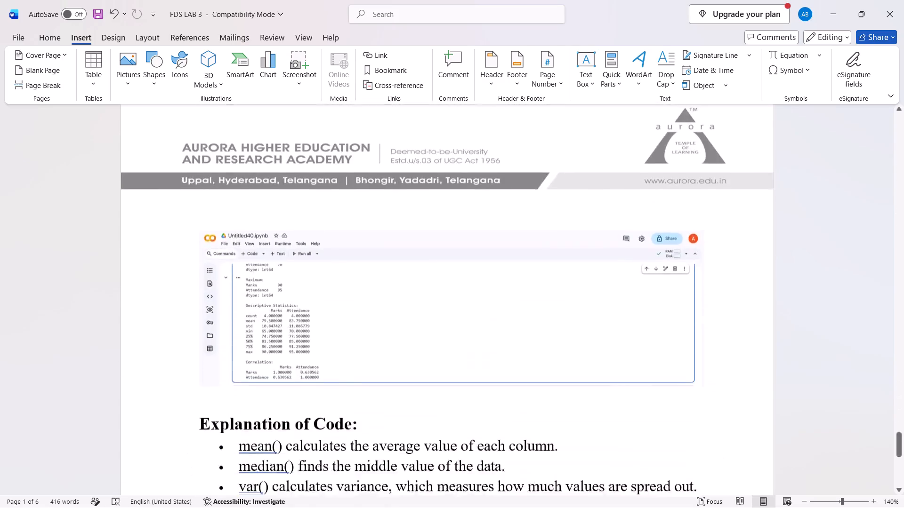
scroll(554, 370, "down", 5)
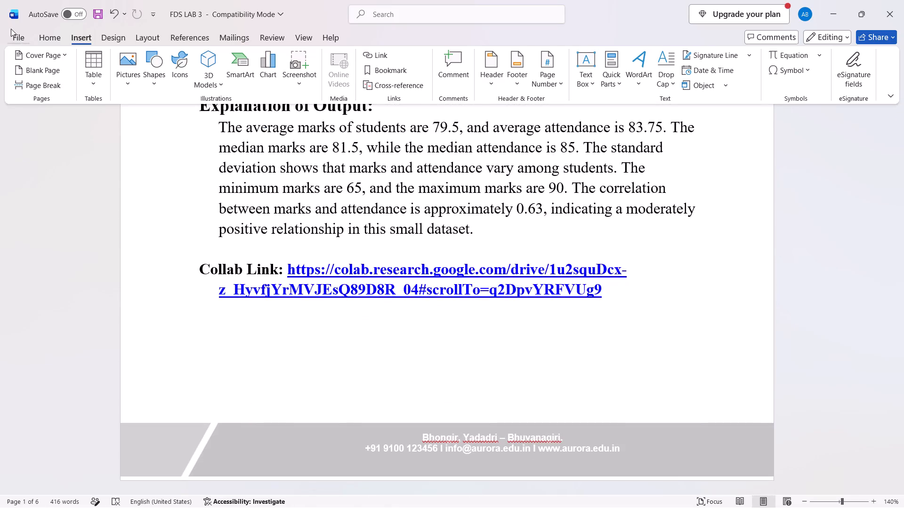
Save a copy of the report as a PDF named FDS LAB 3 AB in the Downloads folder.
left_click(16, 37)
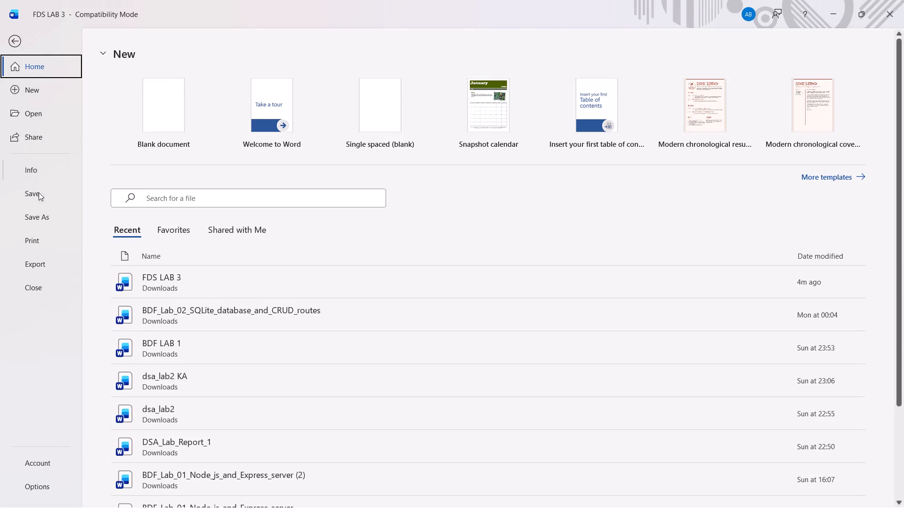
left_click(40, 214)
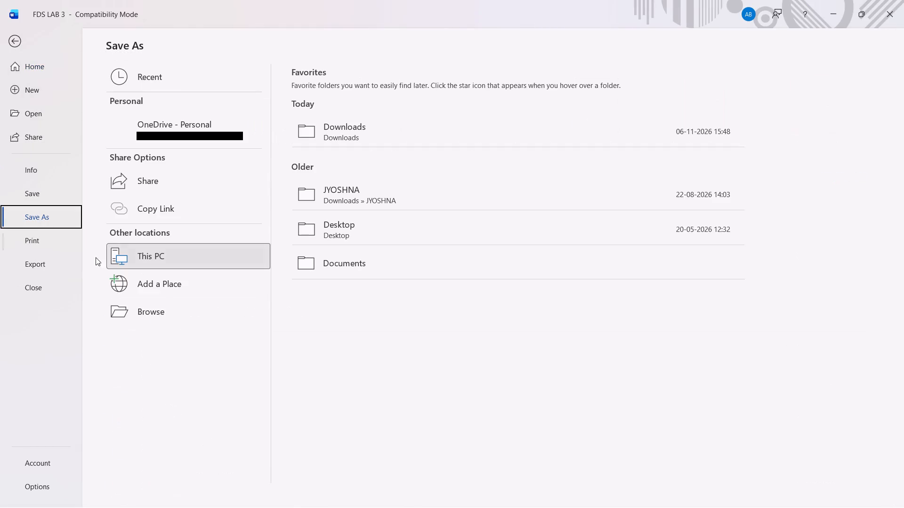
left_click(146, 317)
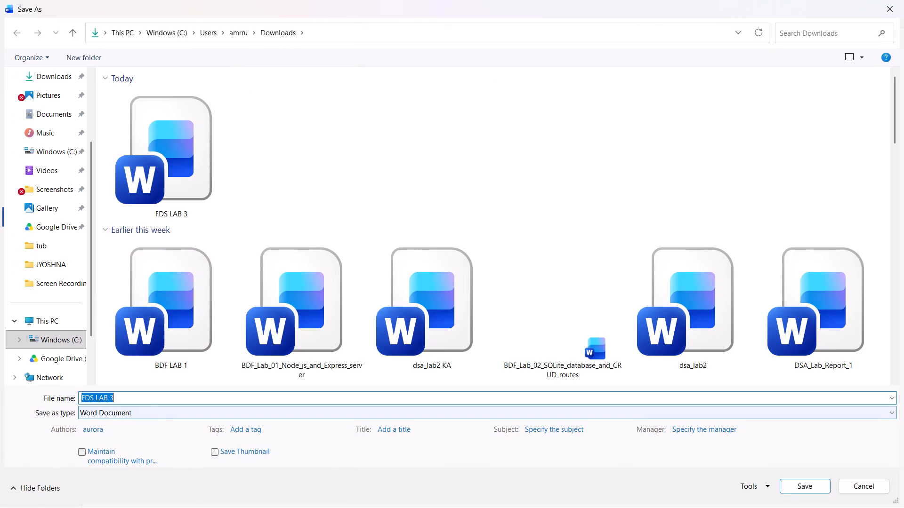
left_click(152, 401)
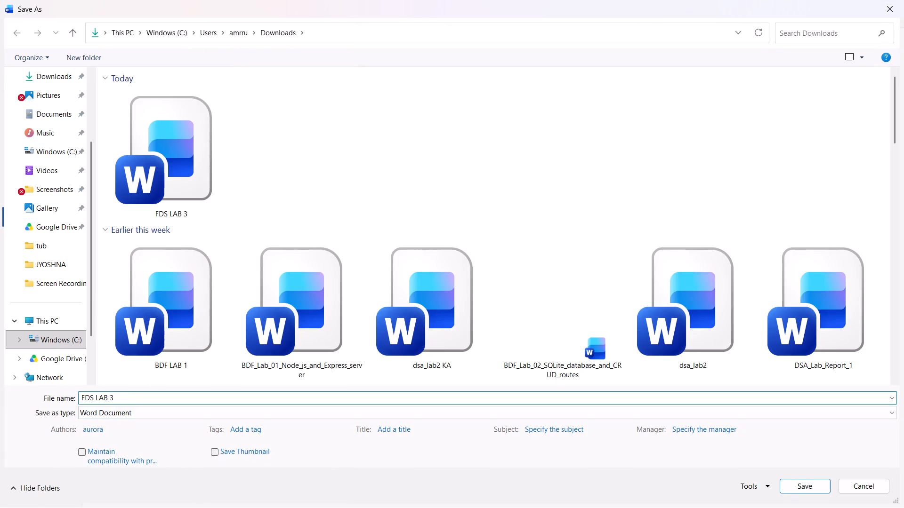
key("space")
type("AB")
left_click(136, 417)
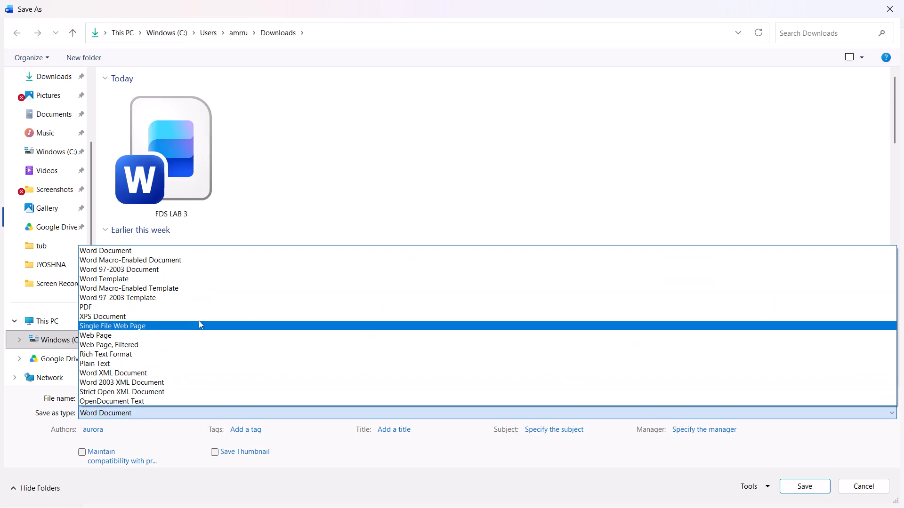
left_click(206, 310)
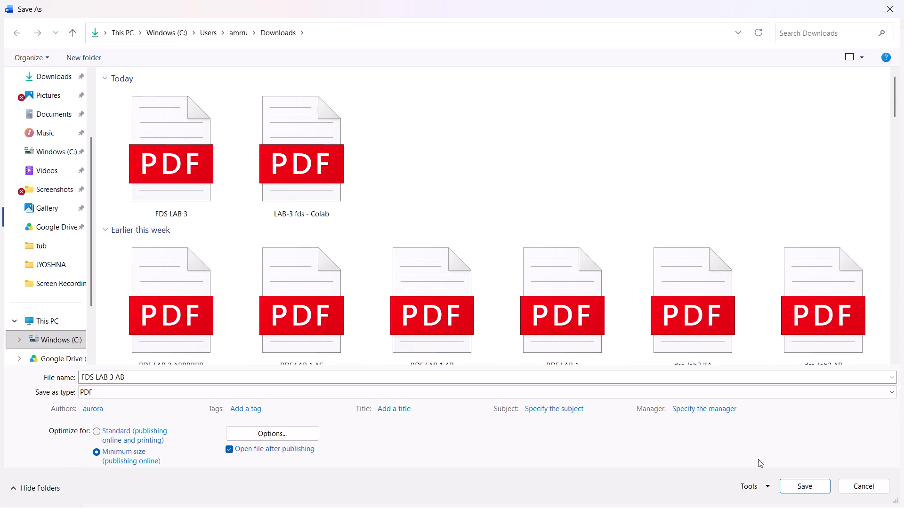
left_click(798, 484)
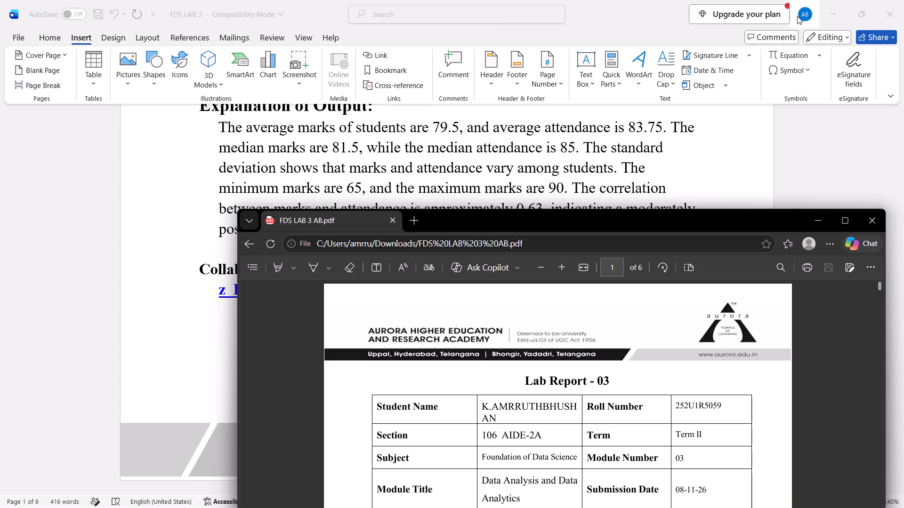
Close the Word report, saving the changes to FDS LAB 3 in Downloads.
left_click(894, 5)
left_click_drag(894, 5, 732, 55)
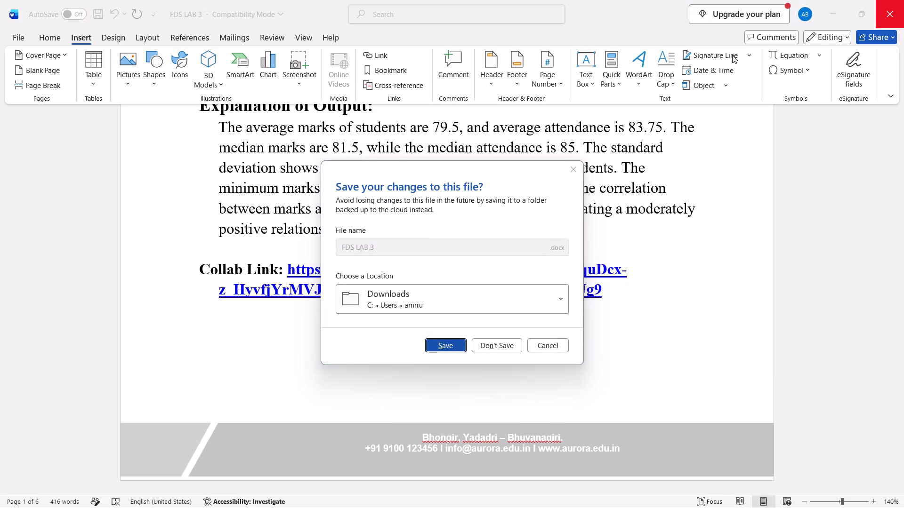
left_click_drag(732, 55, 462, 268)
left_click_drag(462, 268, 441, 346)
left_click(441, 346)
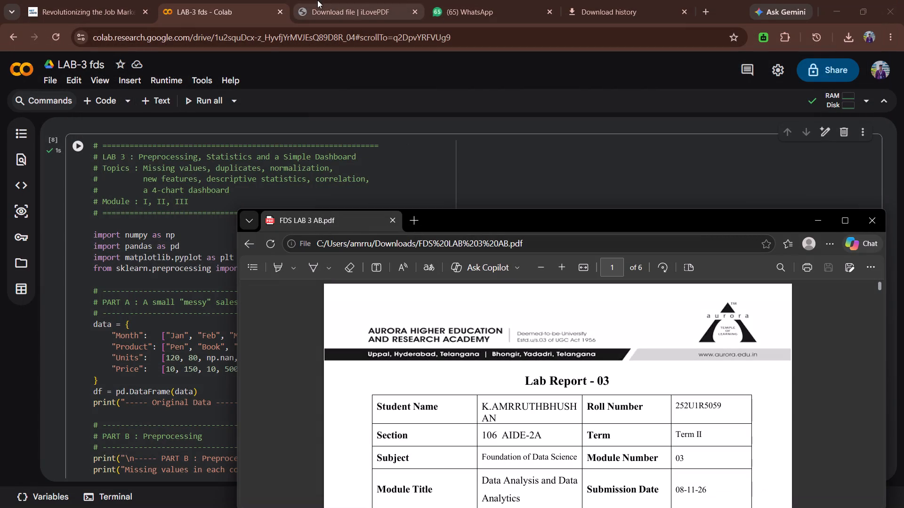
Open the Aurora University erp portal in a new Chrome tab and bring up the Foundations of Data Science assessments.
left_click(706, 9)
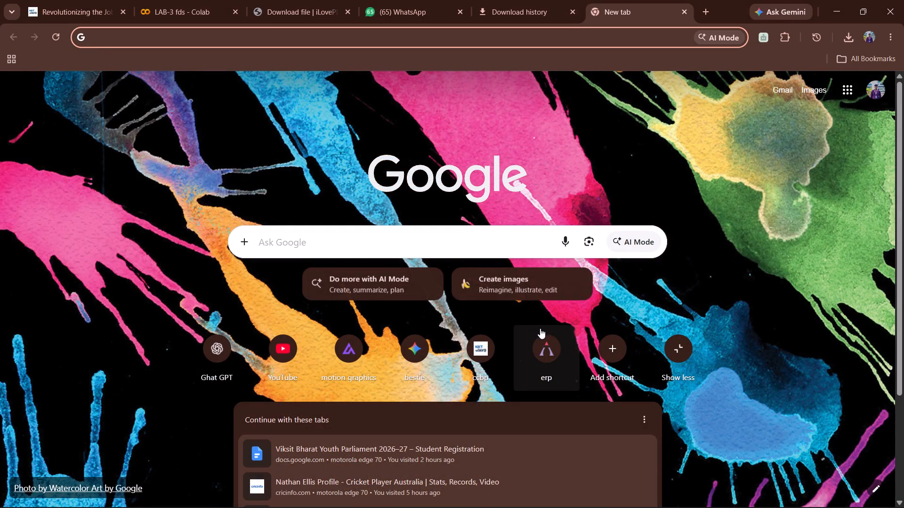
left_click(540, 330)
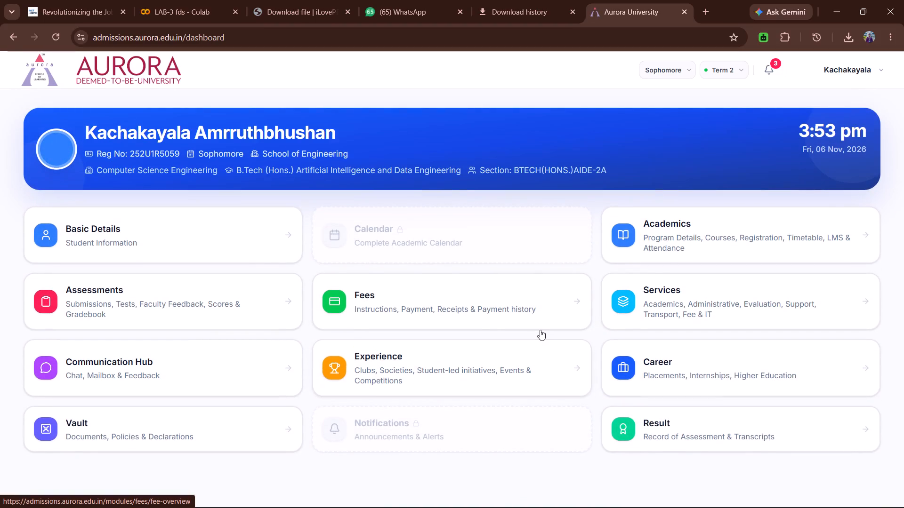
left_click(238, 309)
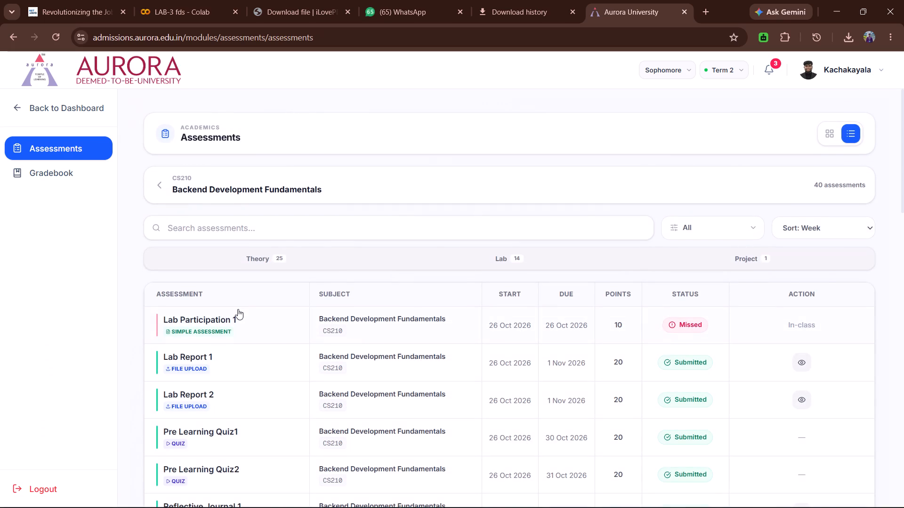
left_click(160, 186)
scroll(261, 284, "down", 5)
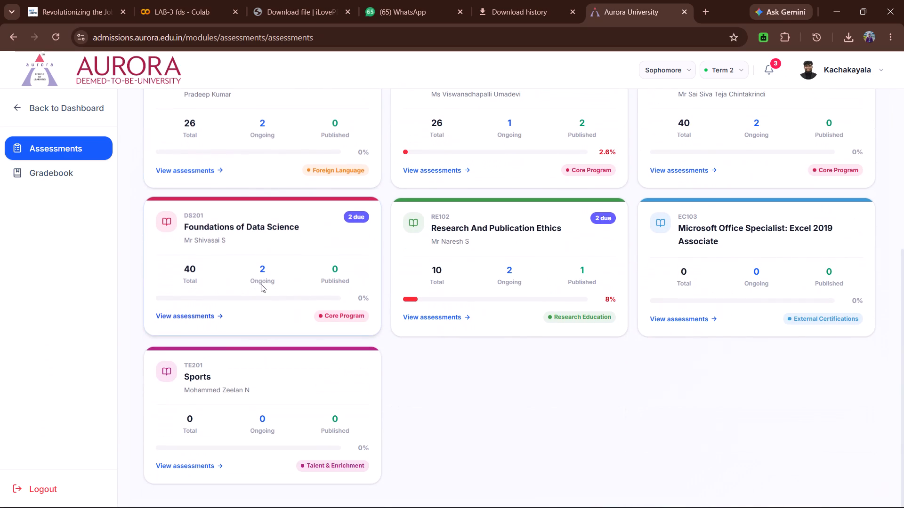
left_click(287, 271)
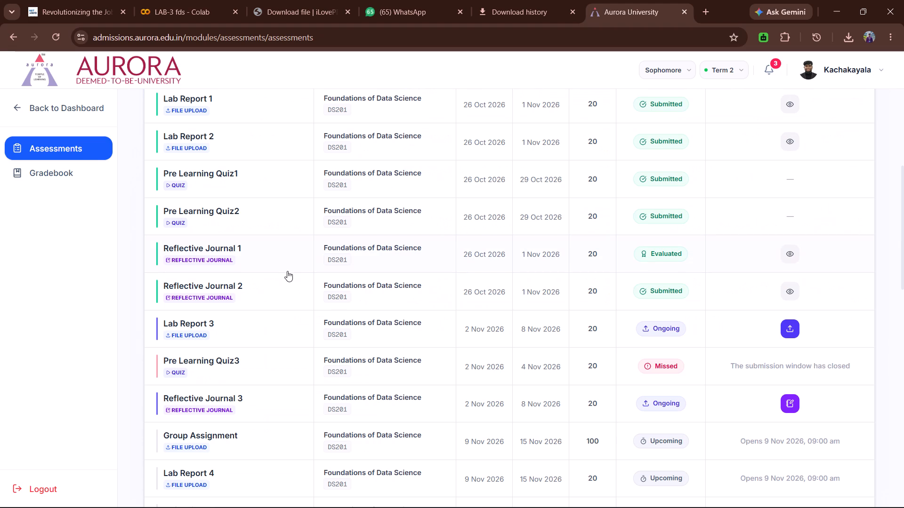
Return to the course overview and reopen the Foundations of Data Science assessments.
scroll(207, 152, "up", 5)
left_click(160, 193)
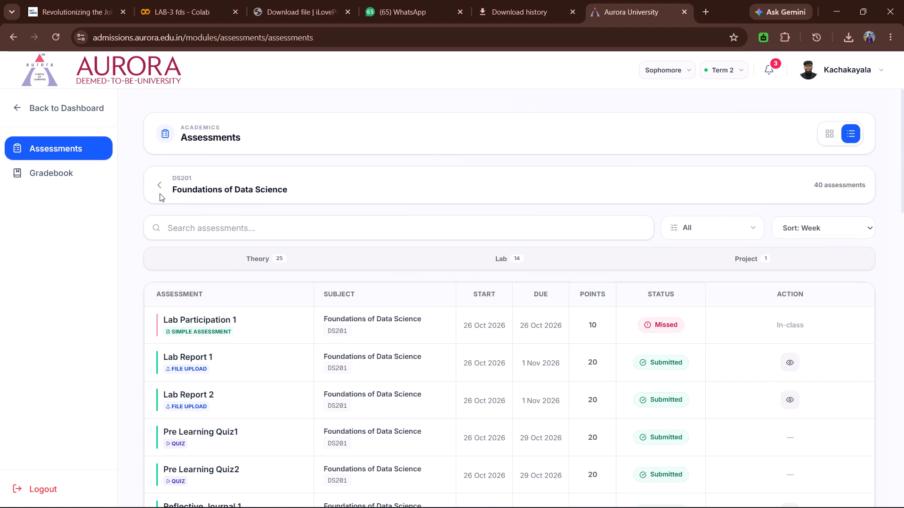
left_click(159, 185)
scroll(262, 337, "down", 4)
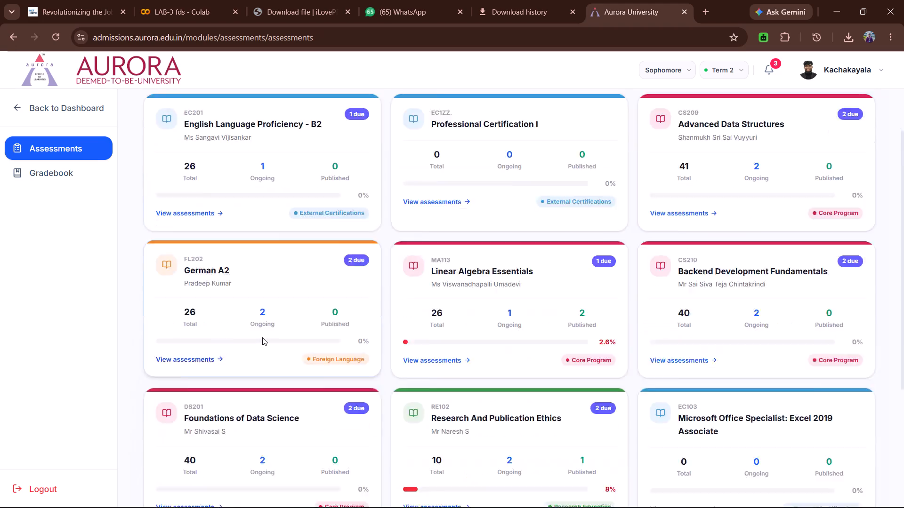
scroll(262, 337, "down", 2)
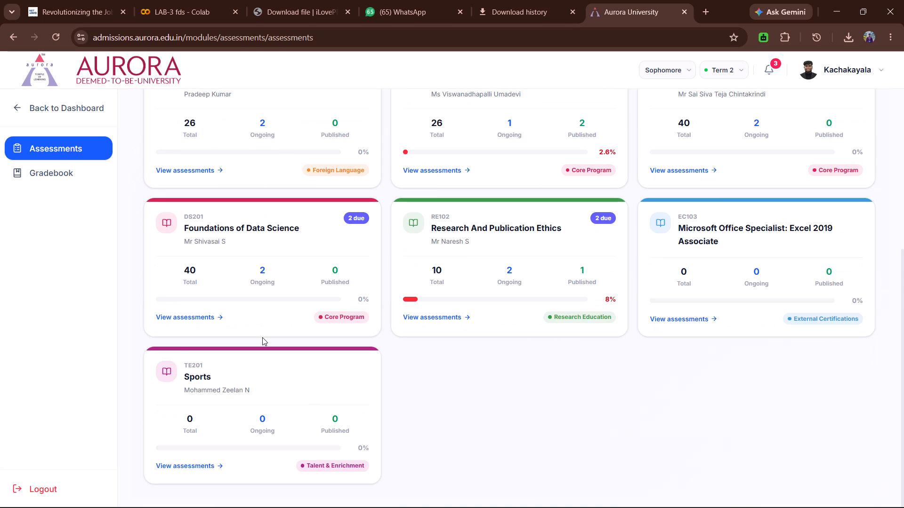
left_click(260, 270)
Submit the PDF FDS LAB 3 AB from Downloads as the file upload for Lab Report 3 in Foundations of Data Science.
scroll(373, 289, "right", 1)
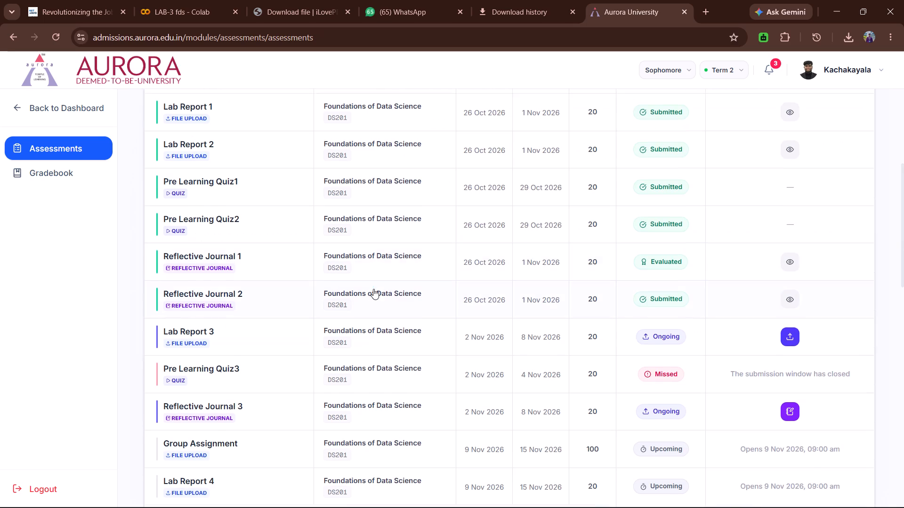
scroll(373, 289, "right", 1)
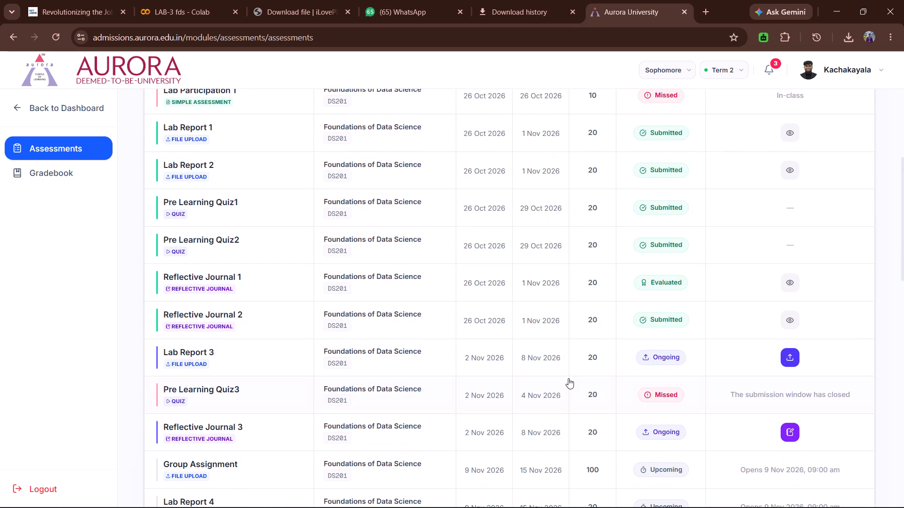
scroll(603, 405, "down", 1)
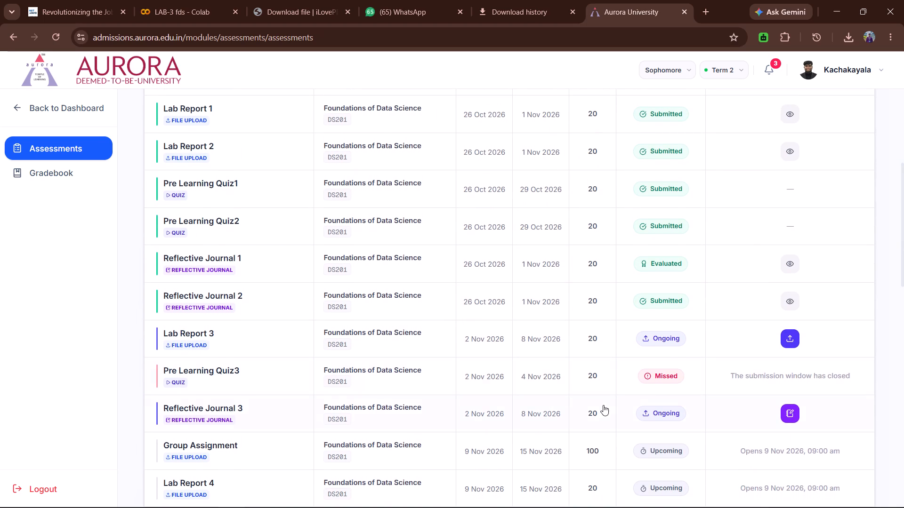
left_click(791, 337)
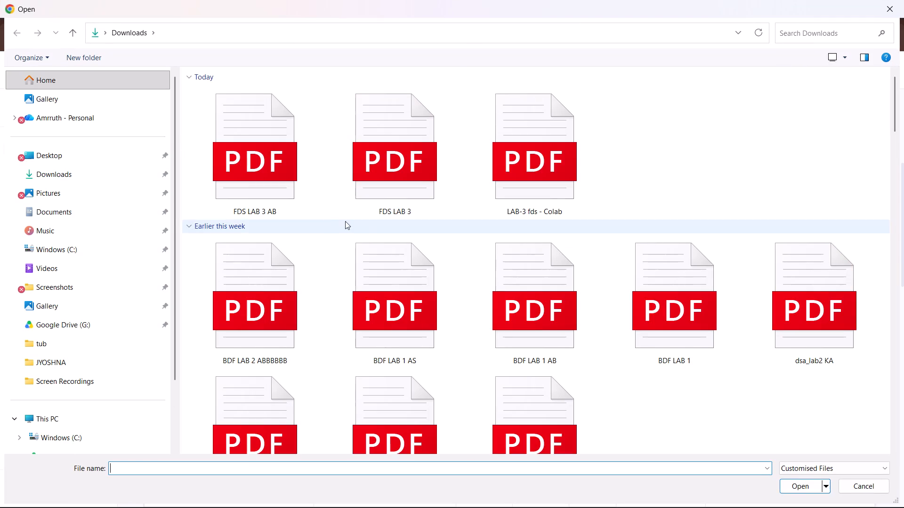
left_click(281, 199)
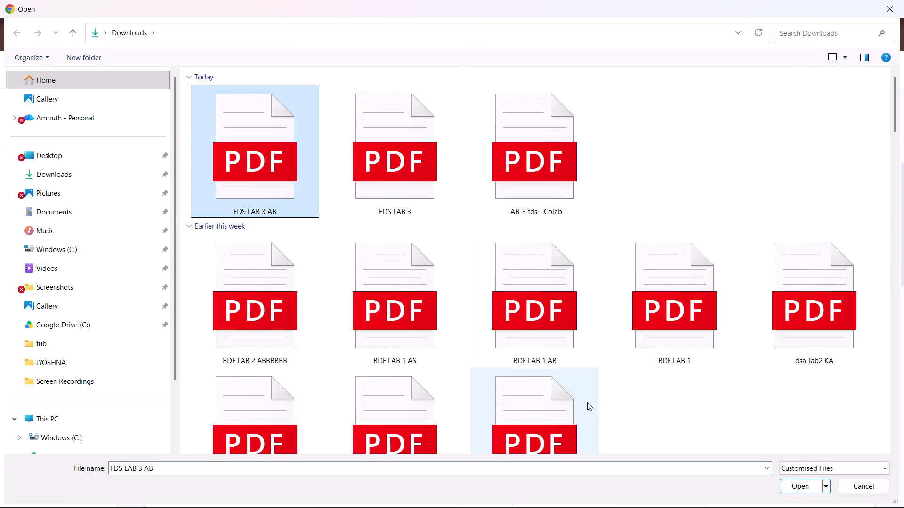
left_click(803, 483)
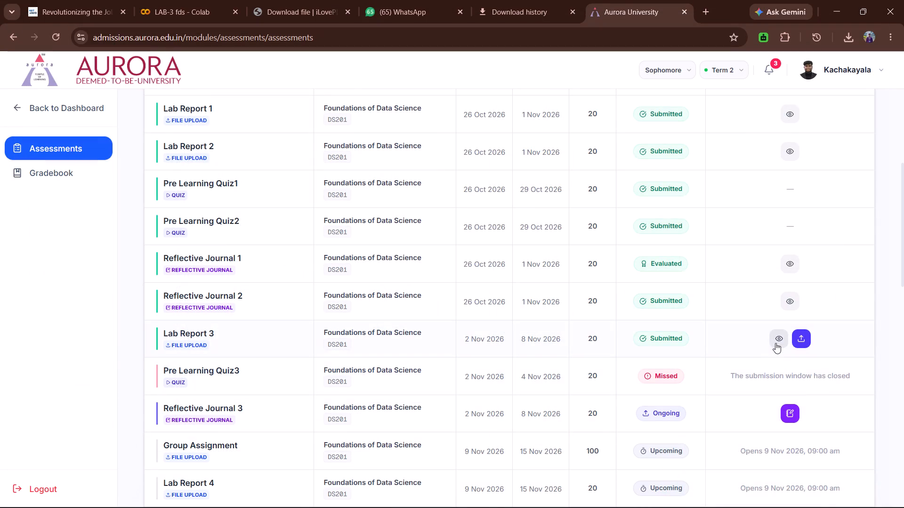
Open the submitted Lab Report 3 file and look through all its pages down to the Collab link at the end.
left_click(776, 342)
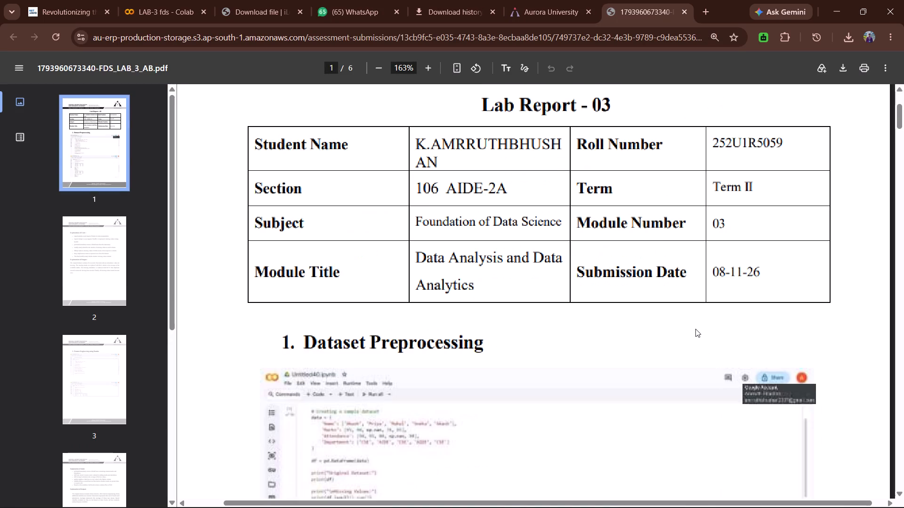
scroll(695, 329, "down", 5)
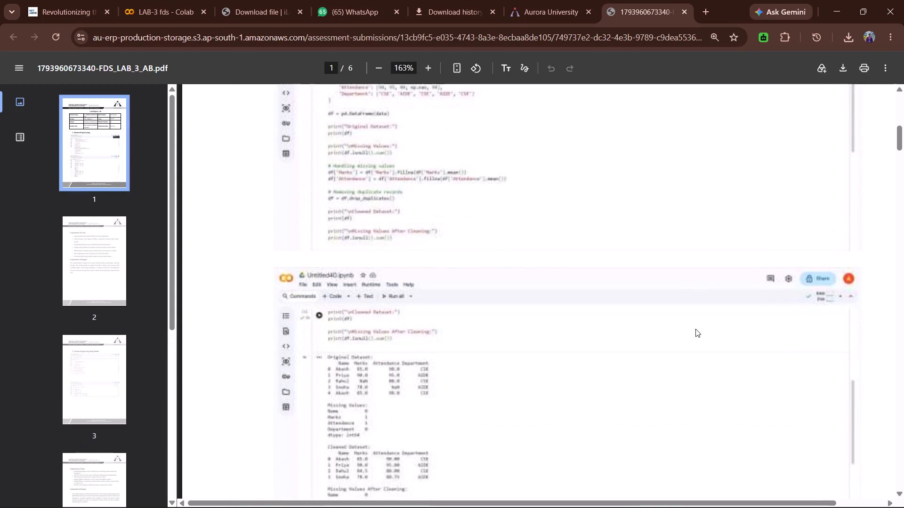
scroll(695, 329, "down", 8)
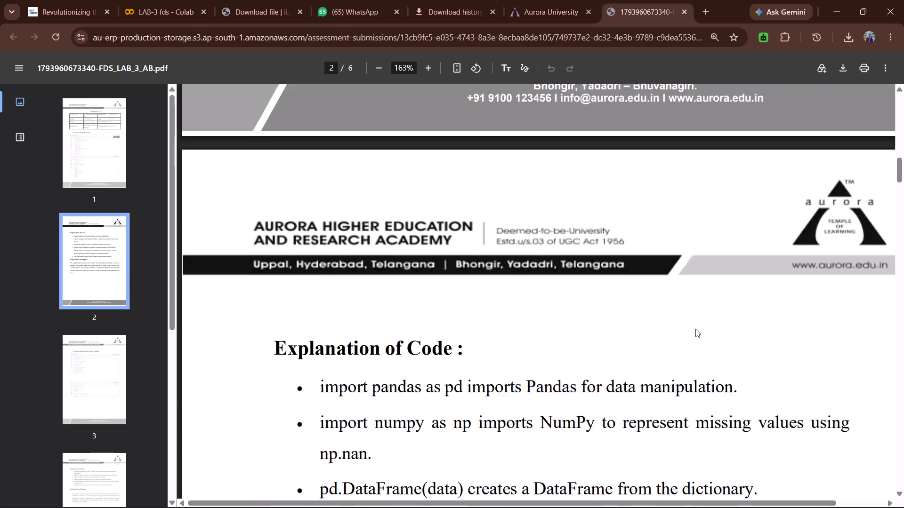
scroll(695, 329, "down", 4)
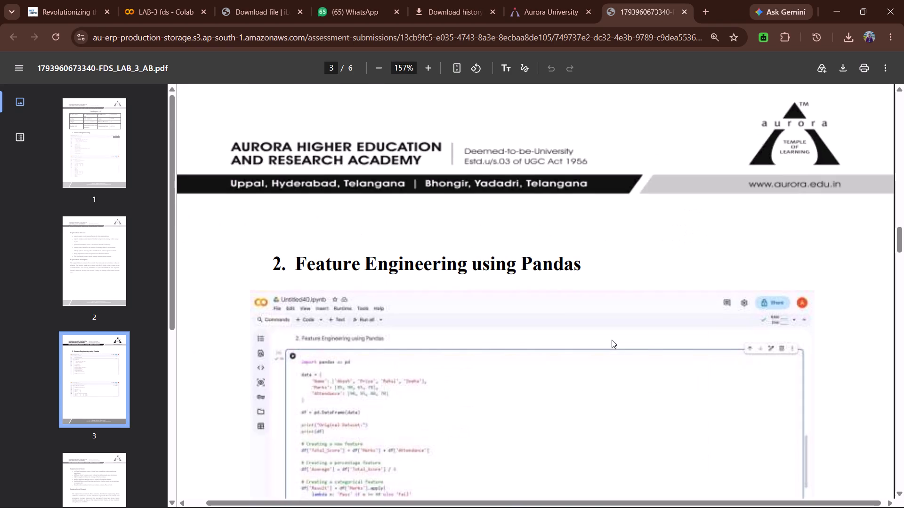
scroll(612, 340, "down", 4)
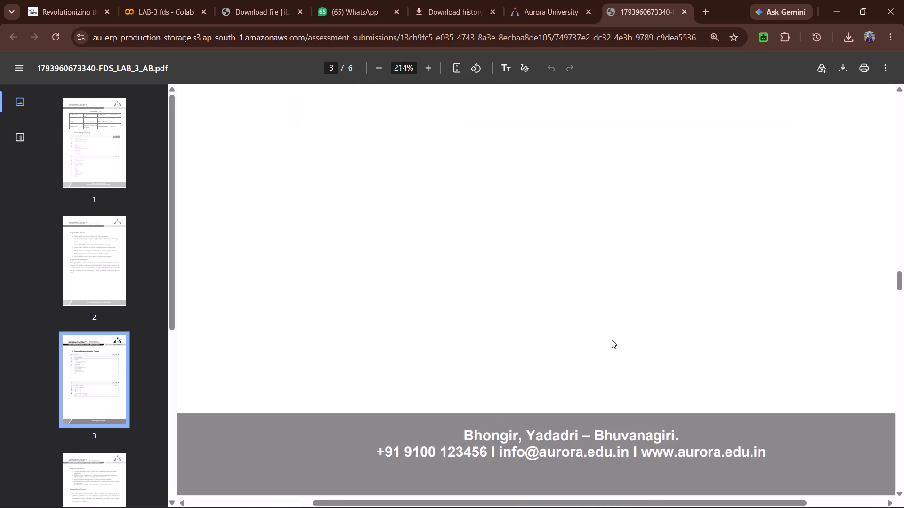
scroll(612, 340, "up", 4)
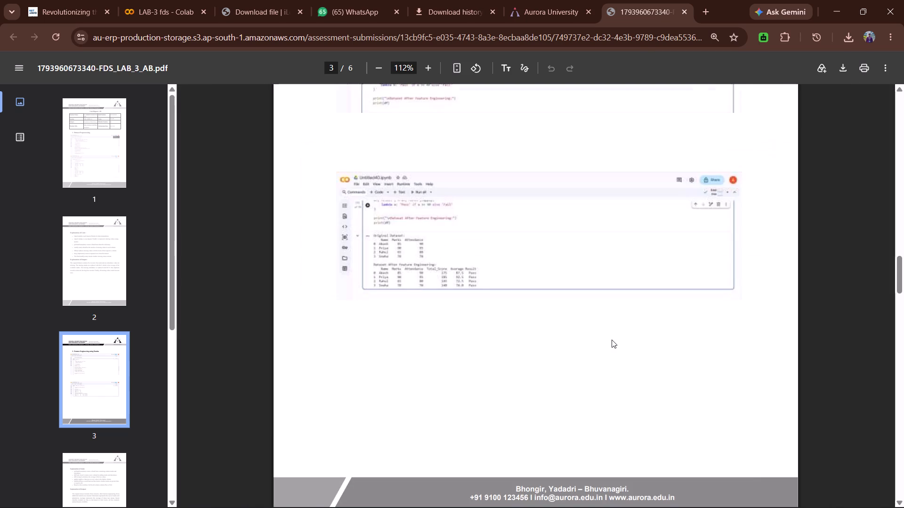
scroll(612, 340, "down", 10)
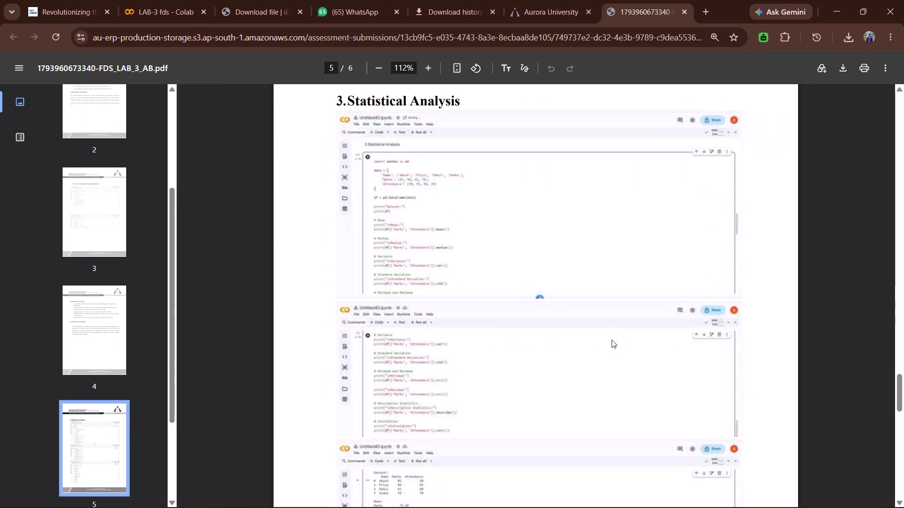
scroll(612, 340, "down", 5)
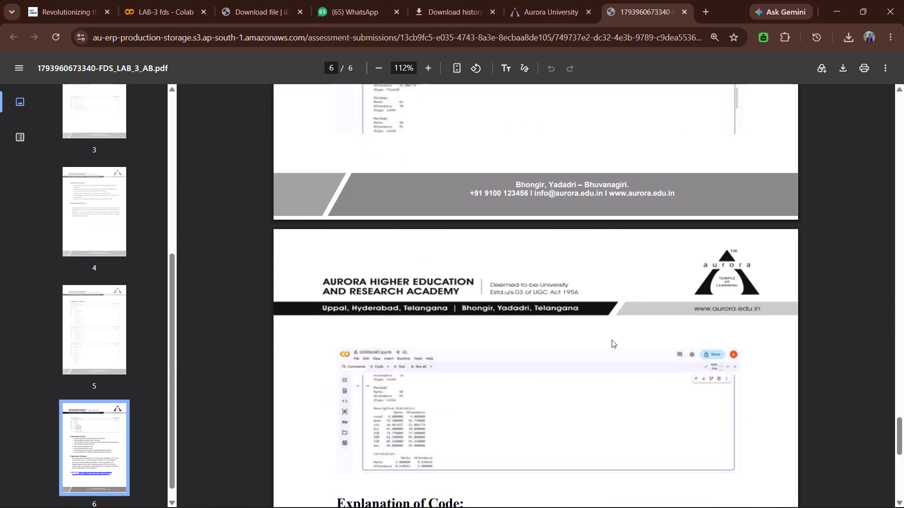
scroll(612, 340, "down", 5)
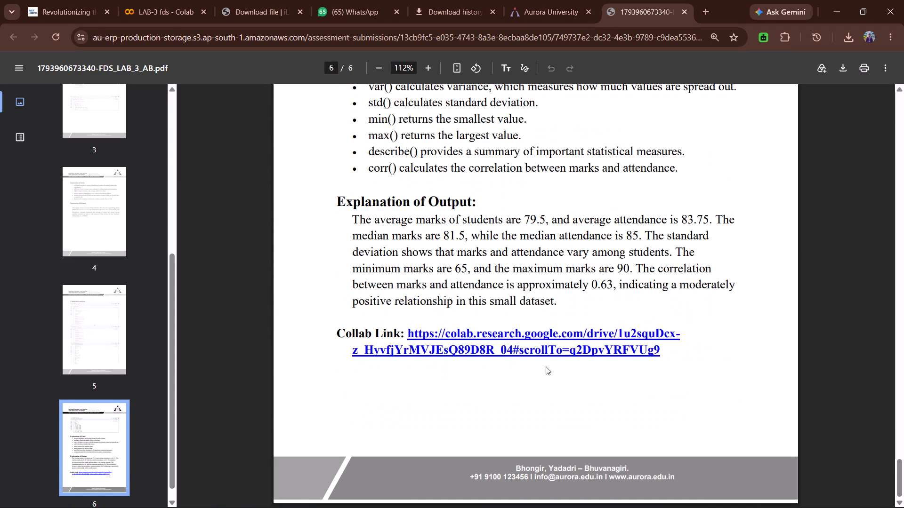
Follow the Collab link in the submitted report and check the notebook it opens.
left_click(544, 354, "ctrl")
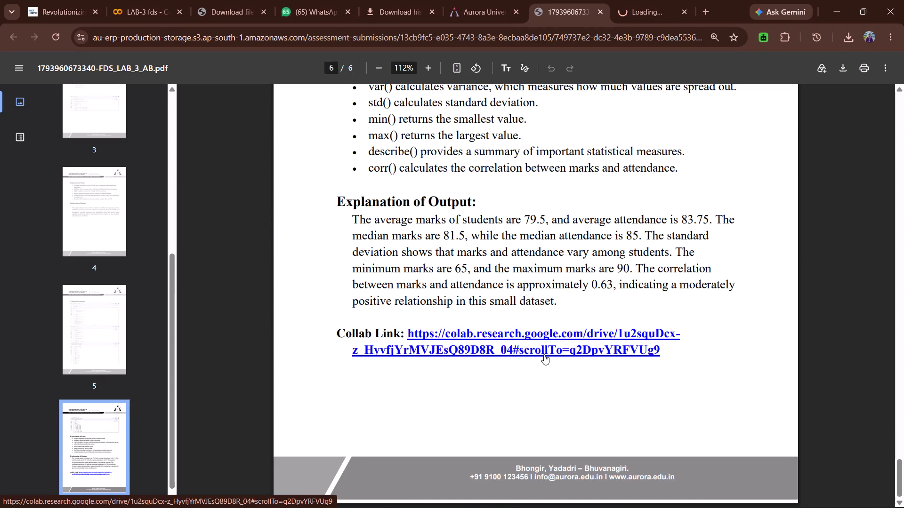
left_click(657, 0)
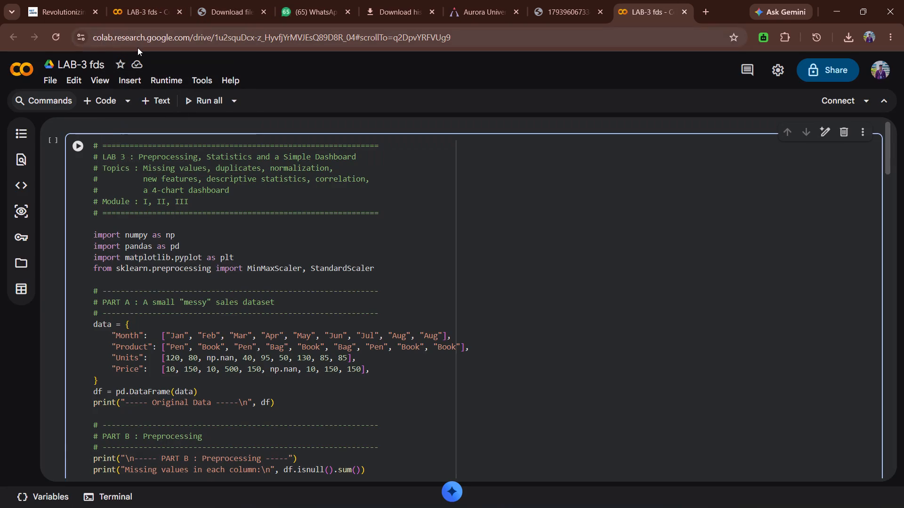
left_click(55, 80)
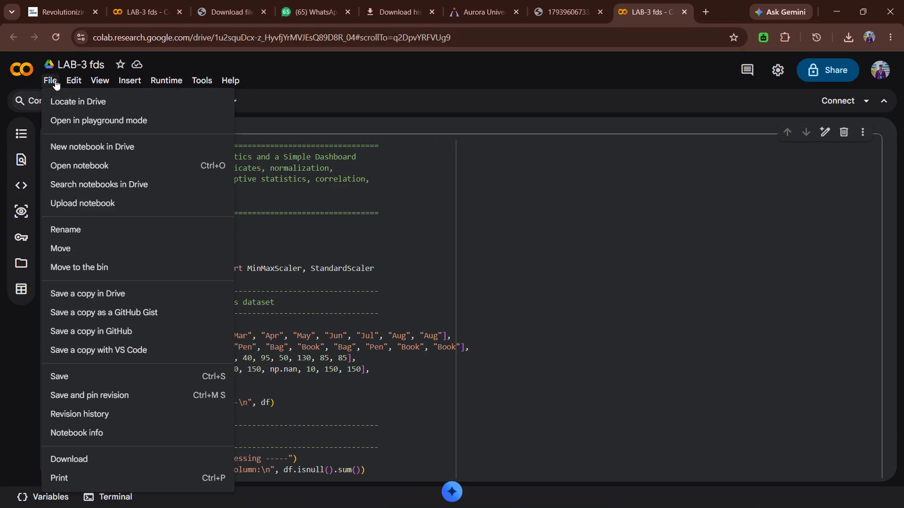
scroll(86, 233, "down", 2)
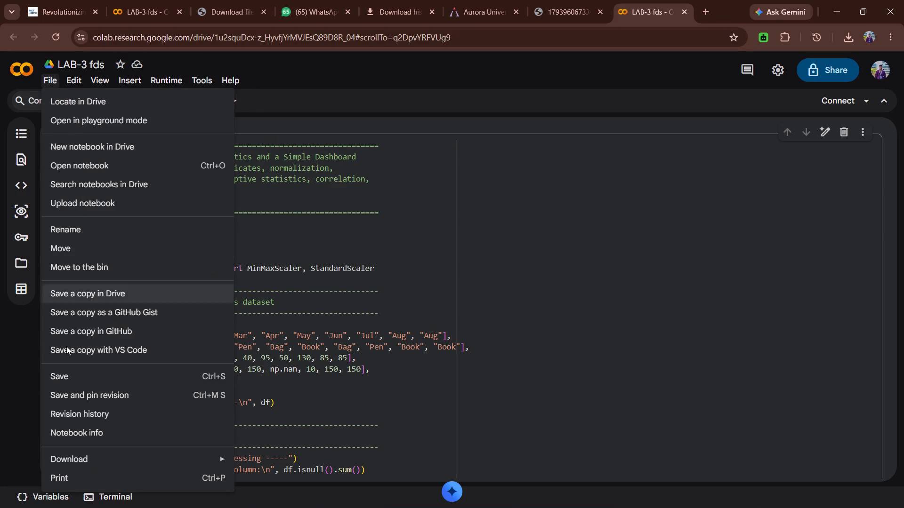
scroll(62, 427, "down", 2)
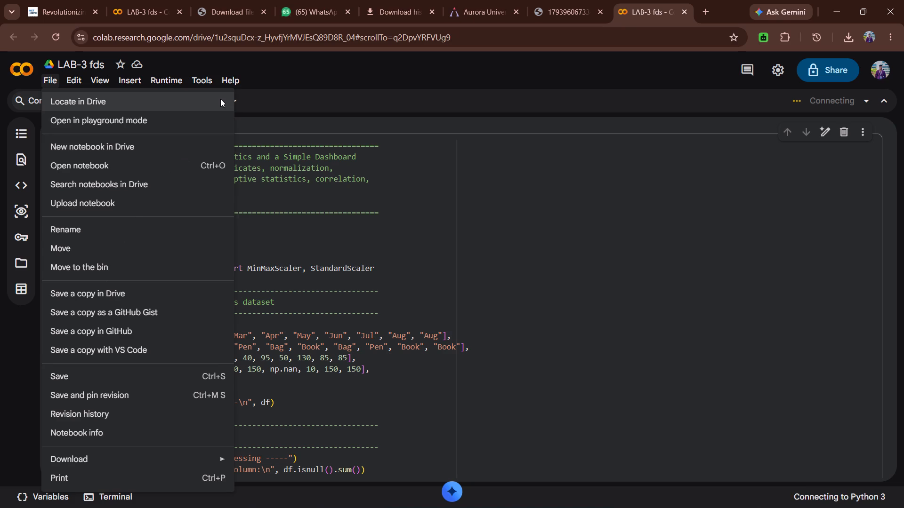
left_click(293, 67)
Return to the submitted PDF and review it back to the first page, examining the student details table and first code screenshot.
left_click(551, 1)
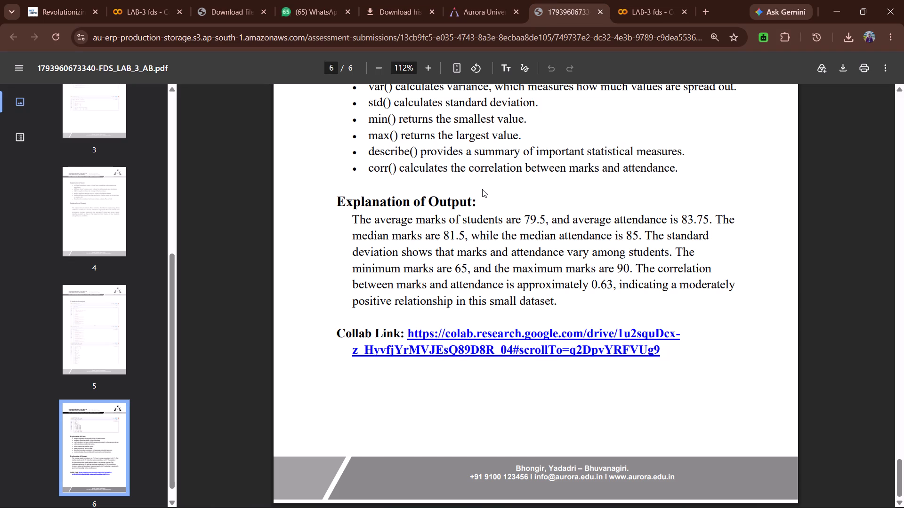
scroll(482, 189, "up", 6)
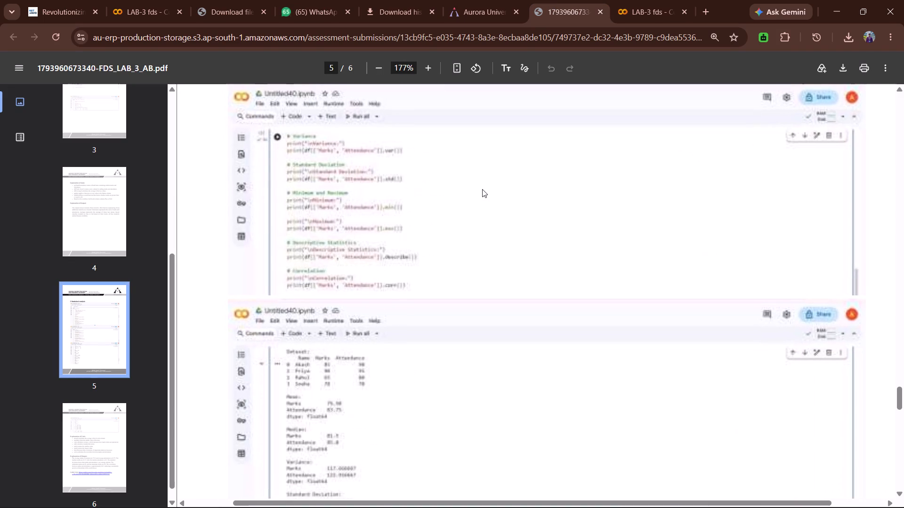
scroll(482, 189, "up", 10)
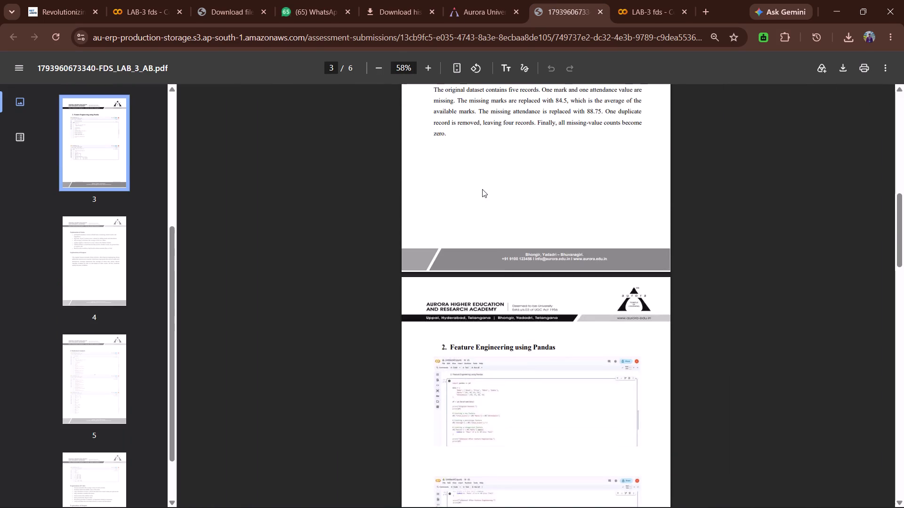
scroll(482, 189, "up", 5)
scroll(594, 290, "up", 1)
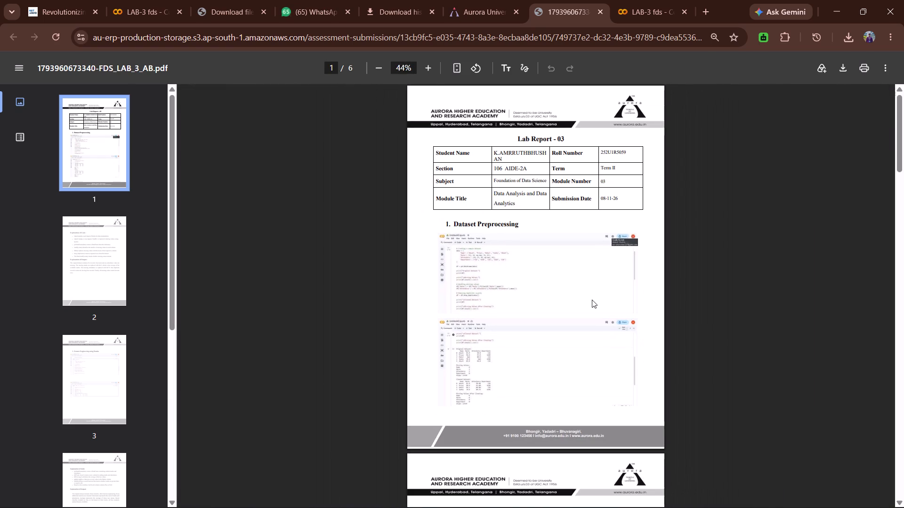
left_click_drag(592, 300, 625, 281)
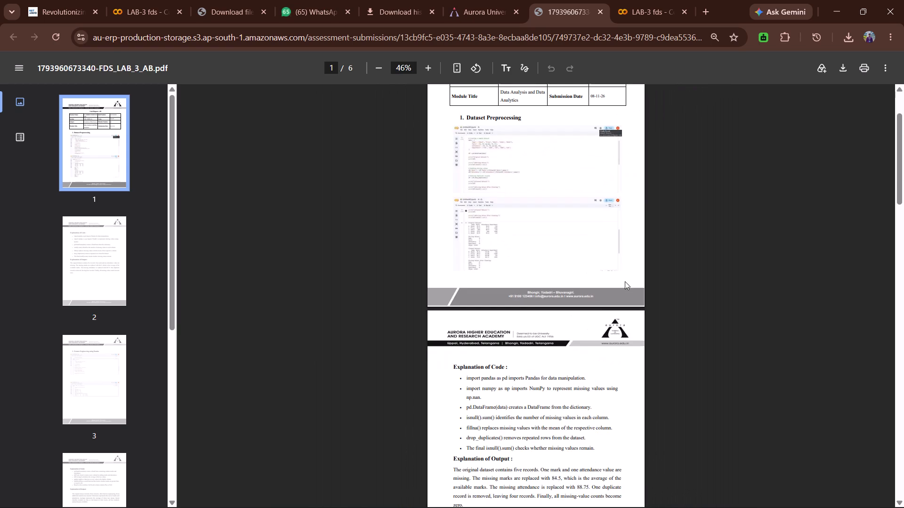
scroll(625, 281, "left", 1)
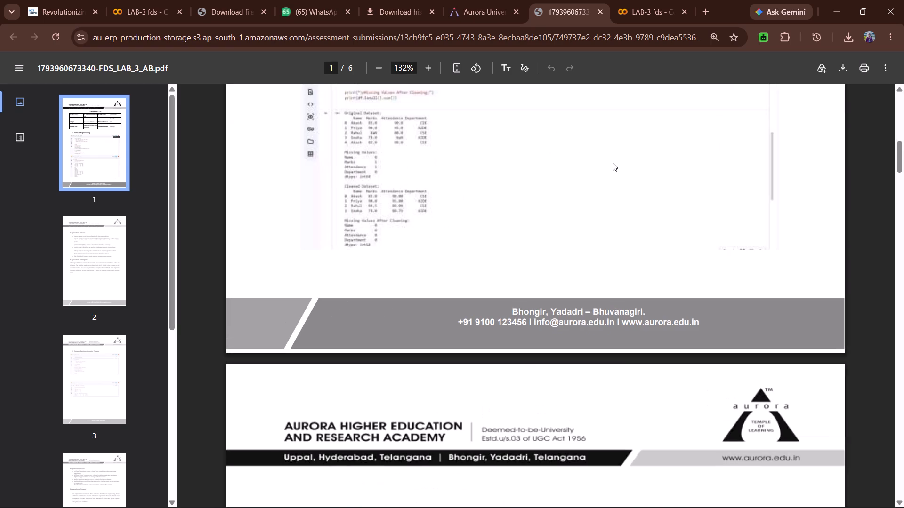
scroll(613, 163, "up", 7)
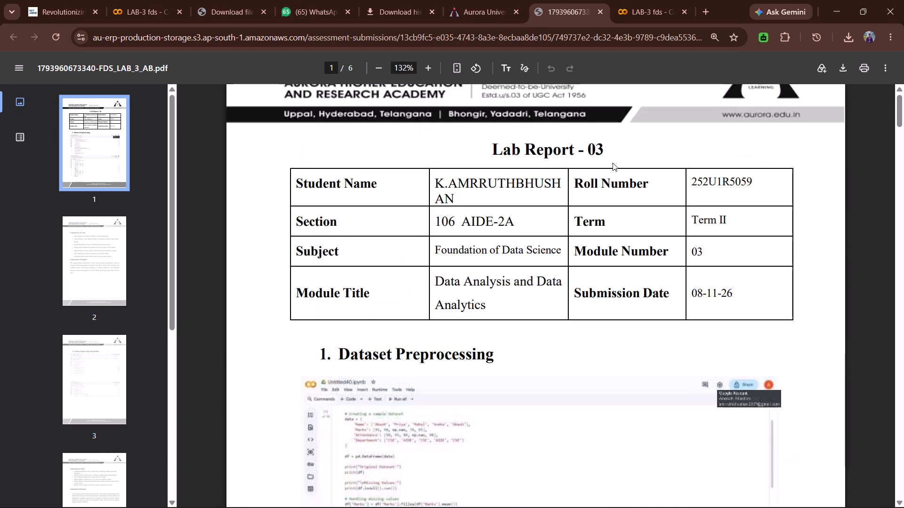
scroll(723, 507, "up", 2, "ctrl")
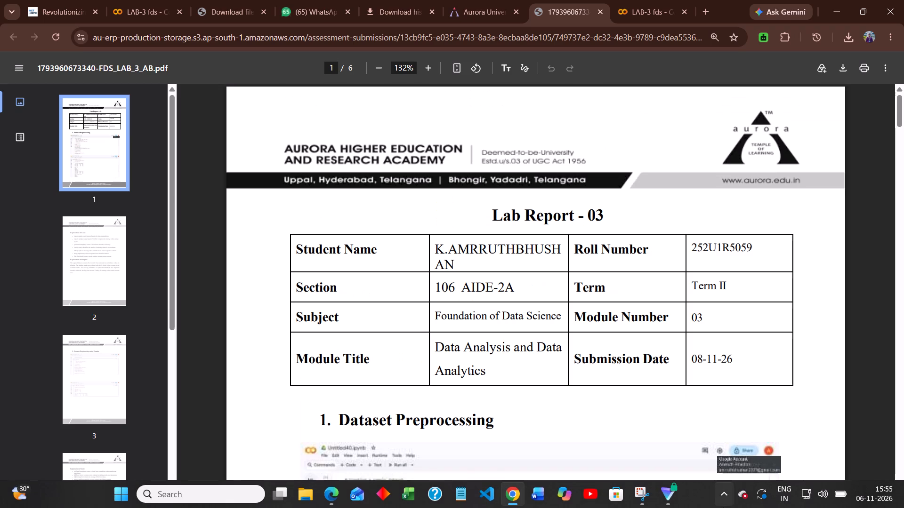
scroll(723, 507, "up", 1, "ctrl")
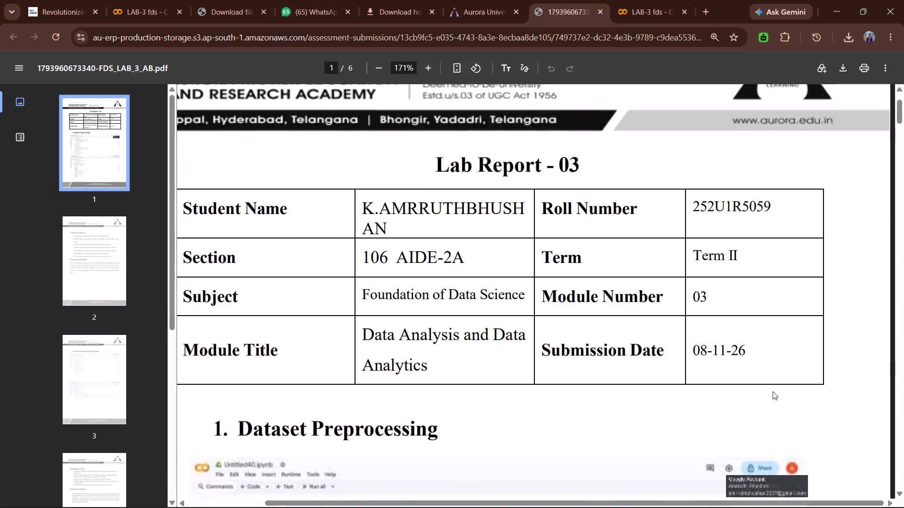
scroll(773, 391, "up", 1)
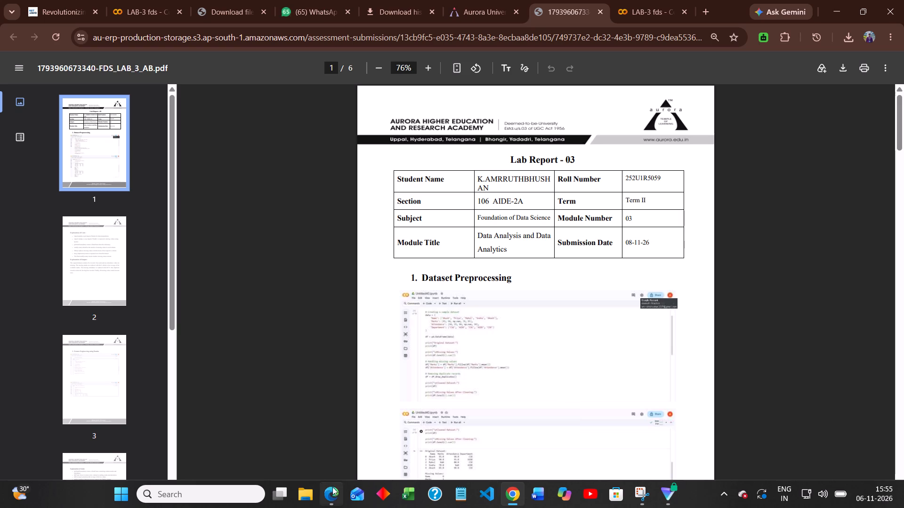
Open the local PDF FDS LAB 3 AB from the Downloads folder and check its first page.
double_click(302, 490)
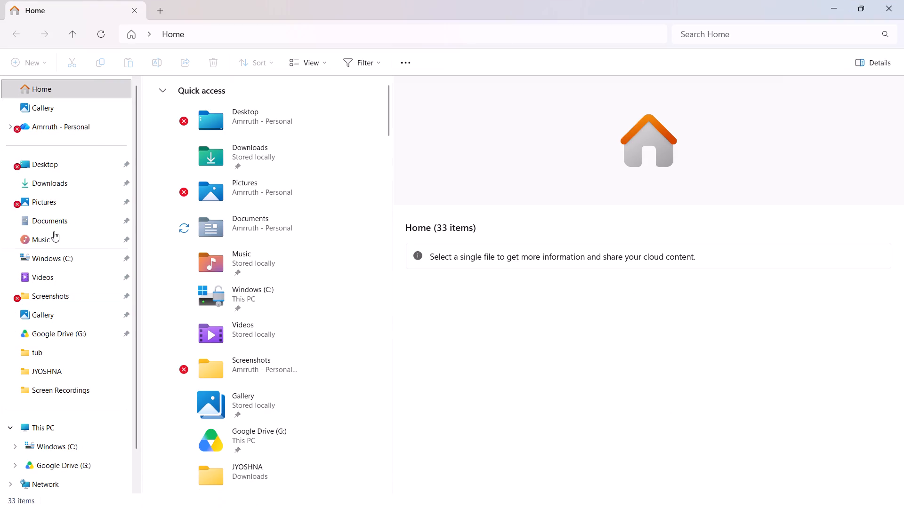
left_click(101, 180)
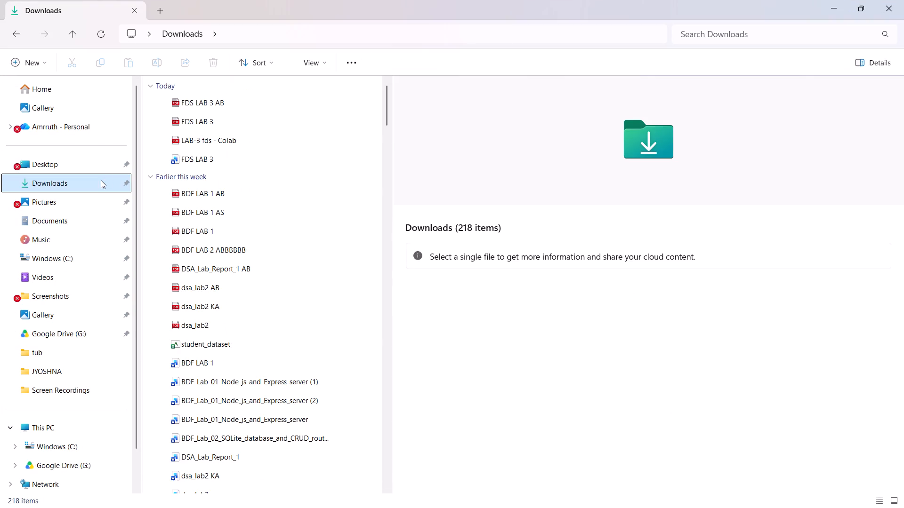
left_click(241, 105)
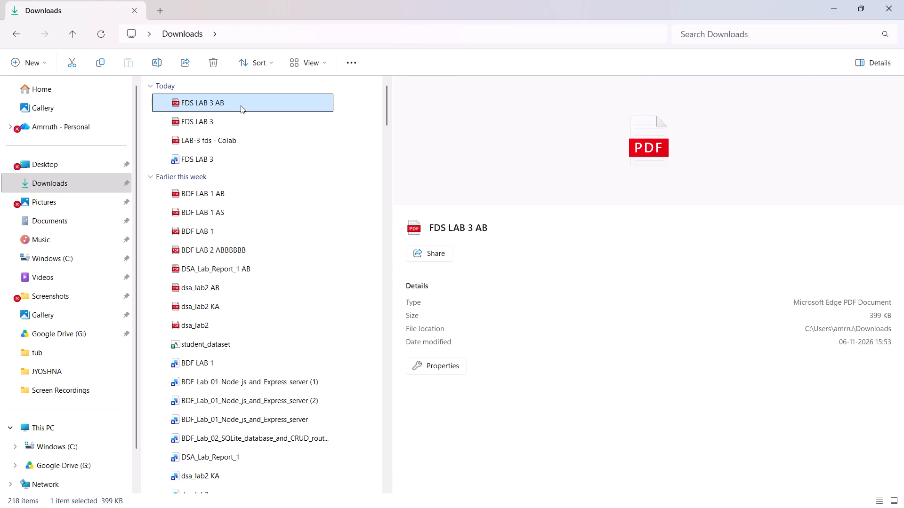
double_click(241, 105)
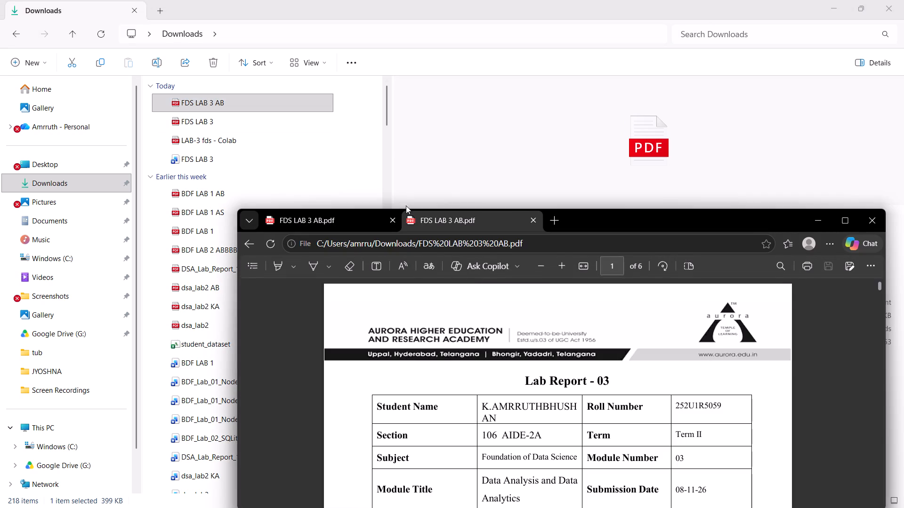
scroll(493, 318, "down", 3)
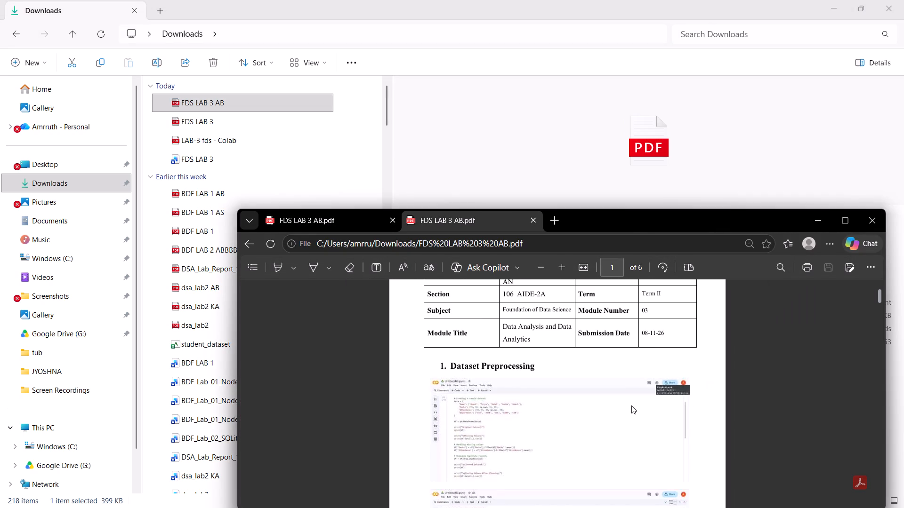
Close the local PDF, open the FDS LAB 3 Word document from Downloads, and examine the first code screenshot under Dataset Preprocessing.
left_click(869, 226)
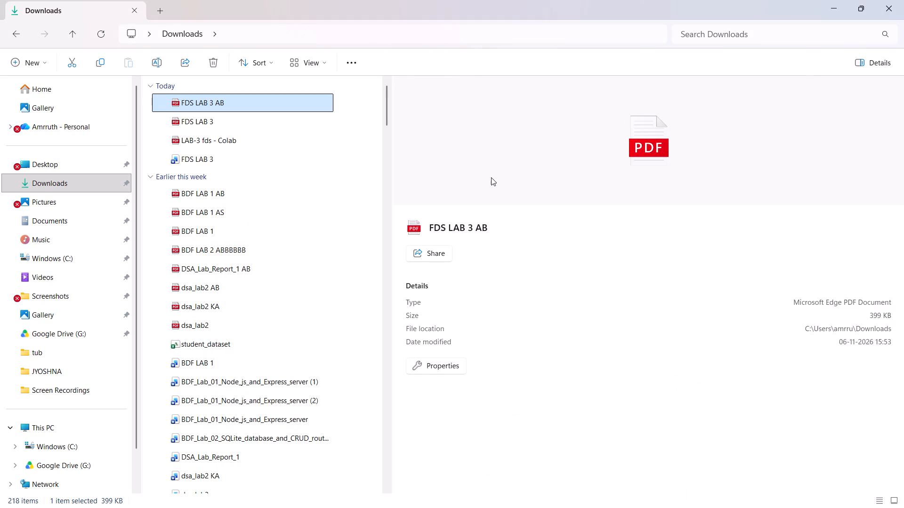
double_click(217, 157)
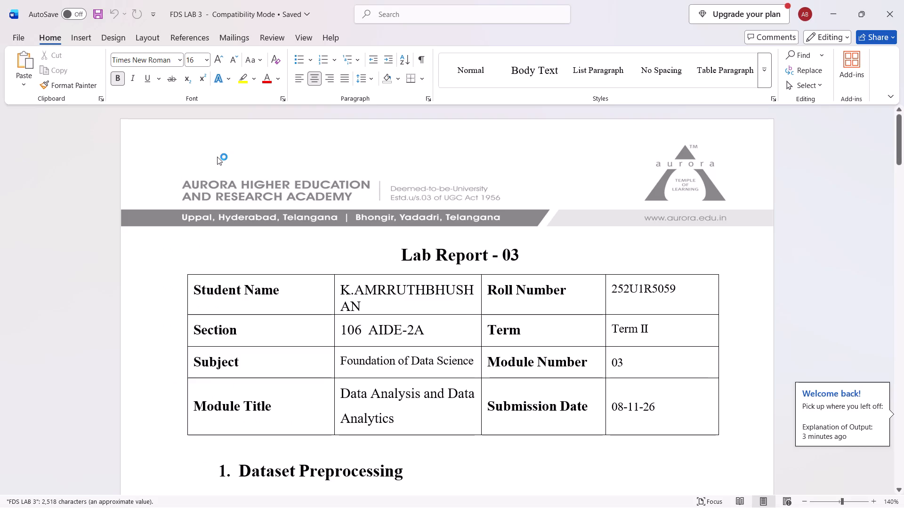
scroll(502, 274, "down", 5)
scroll(502, 274, "up", 1)
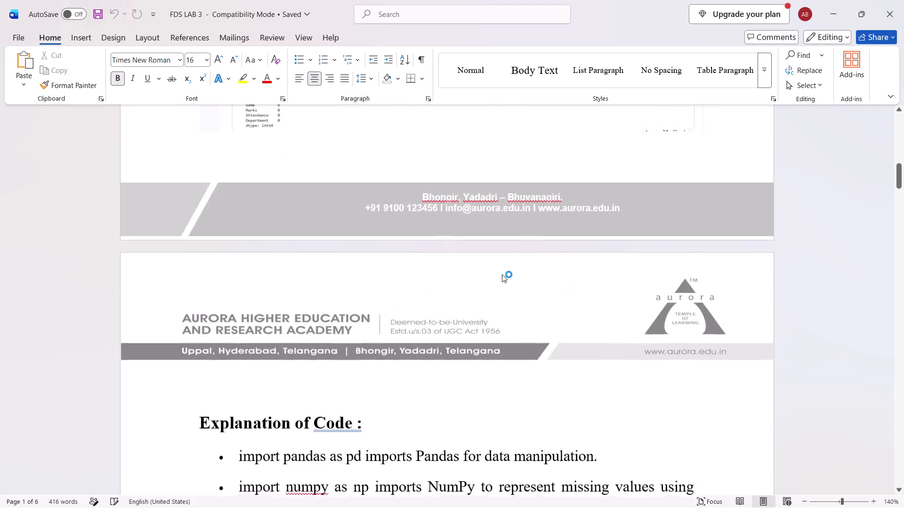
scroll(502, 274, "up", 2)
scroll(502, 274, "down", 1)
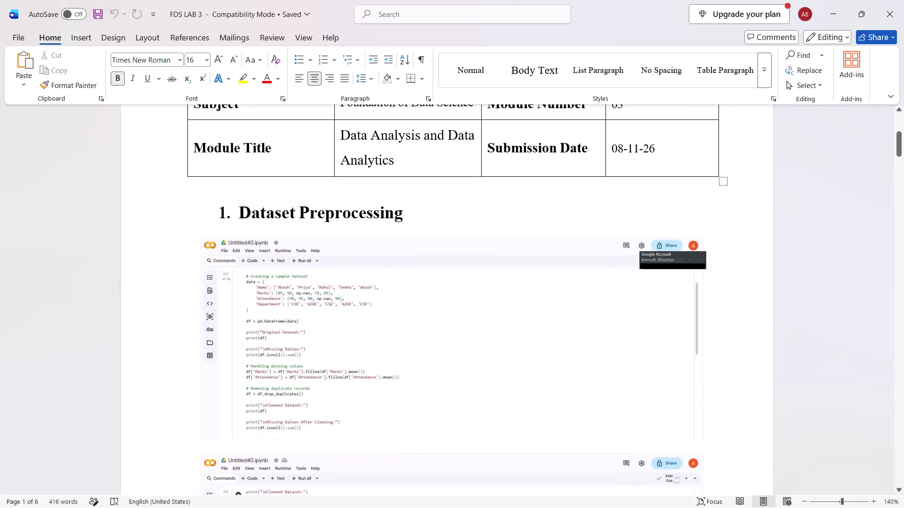
left_click(489, 327)
scroll(489, 327, "up", 4, "ctrl")
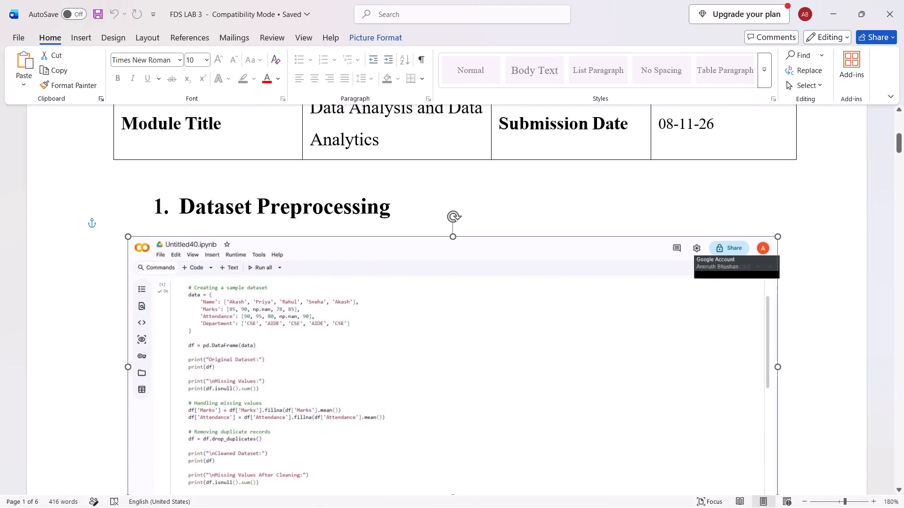
scroll(489, 327, "up", 4, "ctrl")
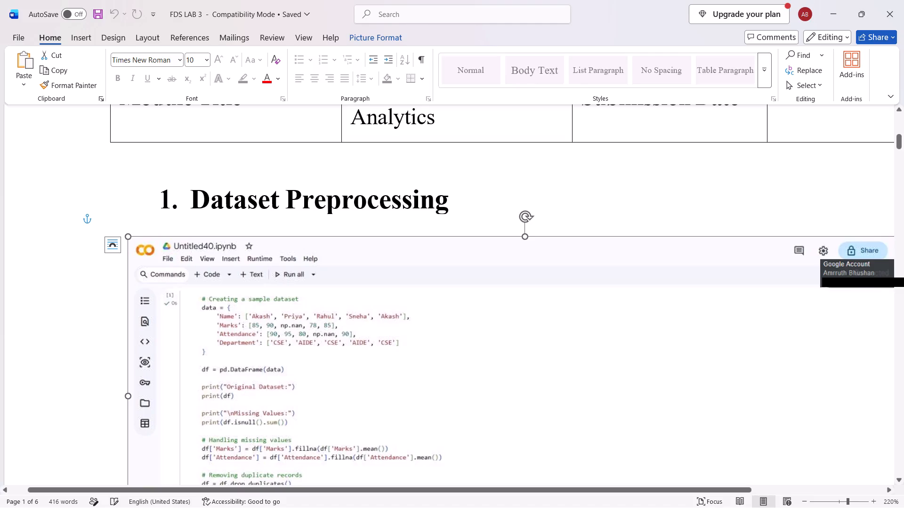
scroll(489, 327, "down", 7, "ctrl")
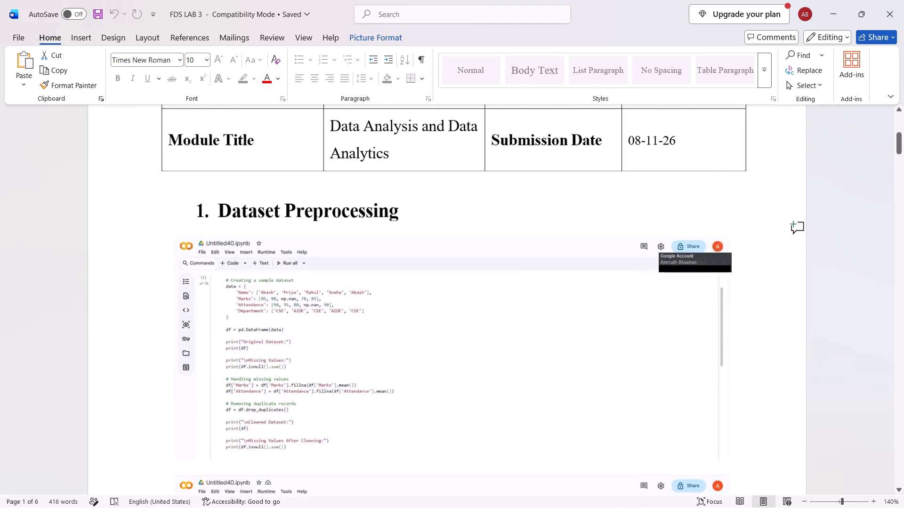
scroll(489, 327, "down", 2, "ctrl")
left_click(26, 38)
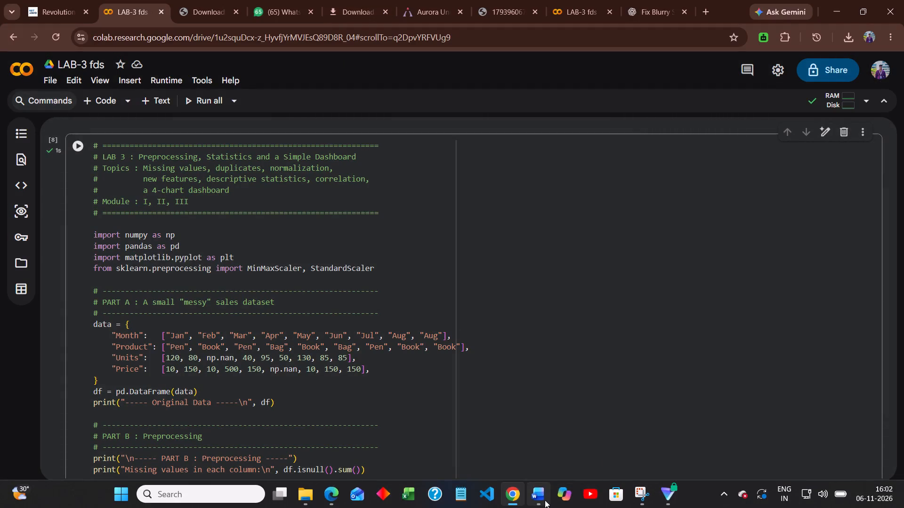
In the Word report, replace the first screenshot under Dataset Preprocessing with the captured LAB-3 fds notebook screenshot.
left_click(579, 430)
key("BackSpace")
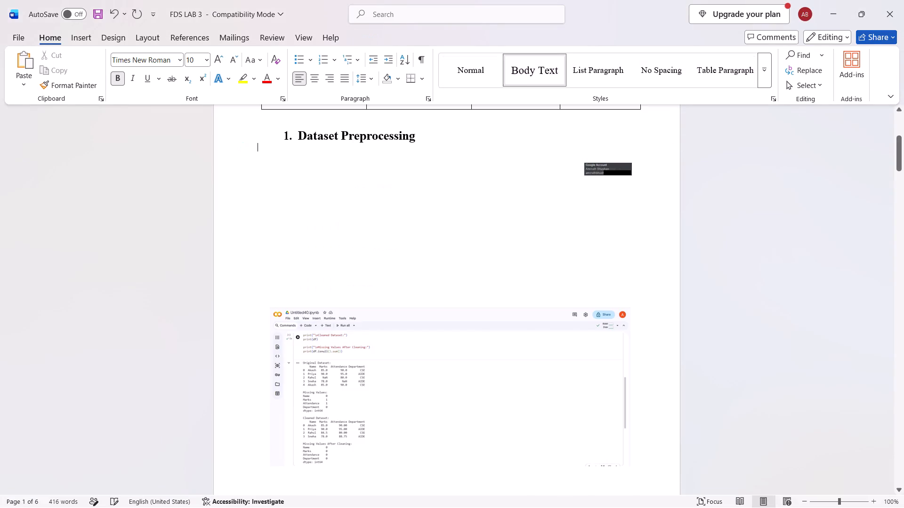
key("ctrl+v")
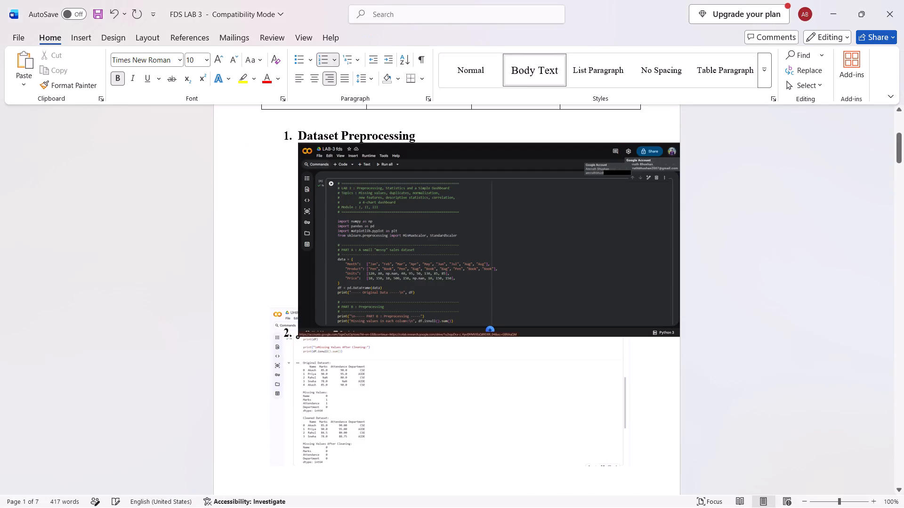
Delete the small account-label picture overlapping the notebook screenshot under Dataset Preprocessing.
left_click(612, 175)
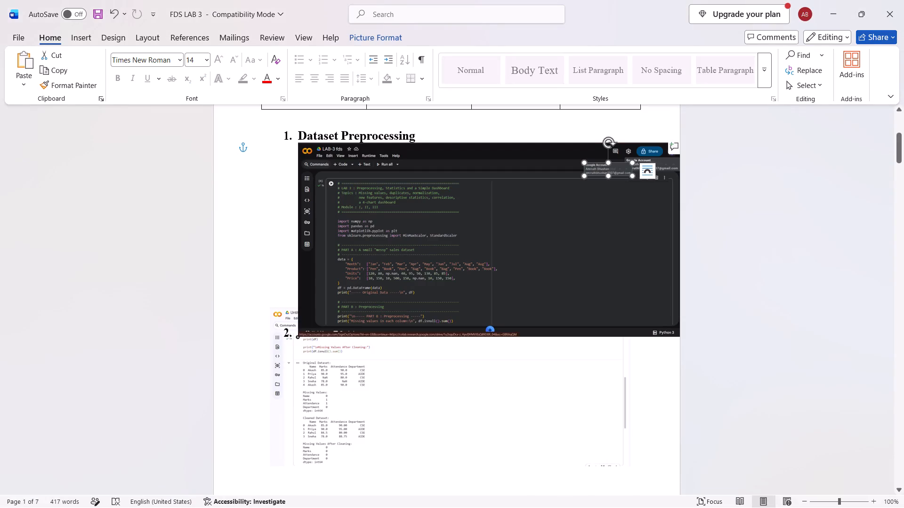
key("BackSpace")
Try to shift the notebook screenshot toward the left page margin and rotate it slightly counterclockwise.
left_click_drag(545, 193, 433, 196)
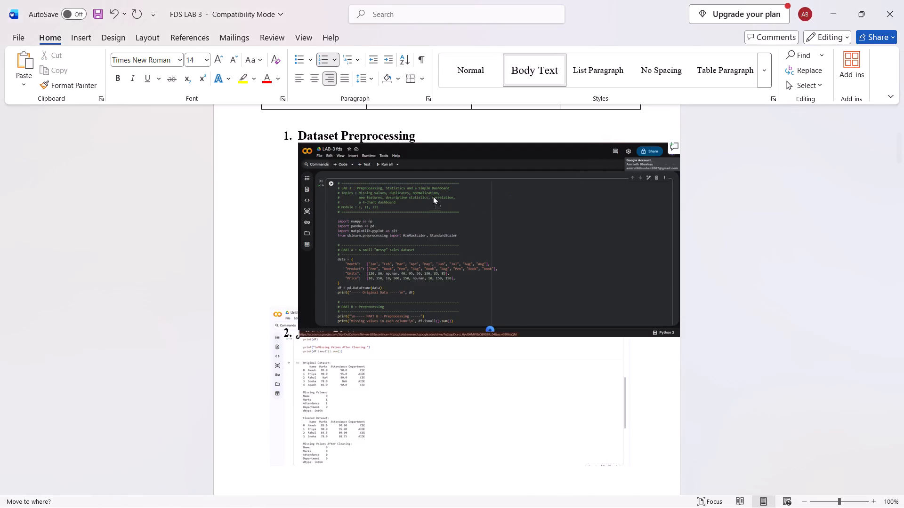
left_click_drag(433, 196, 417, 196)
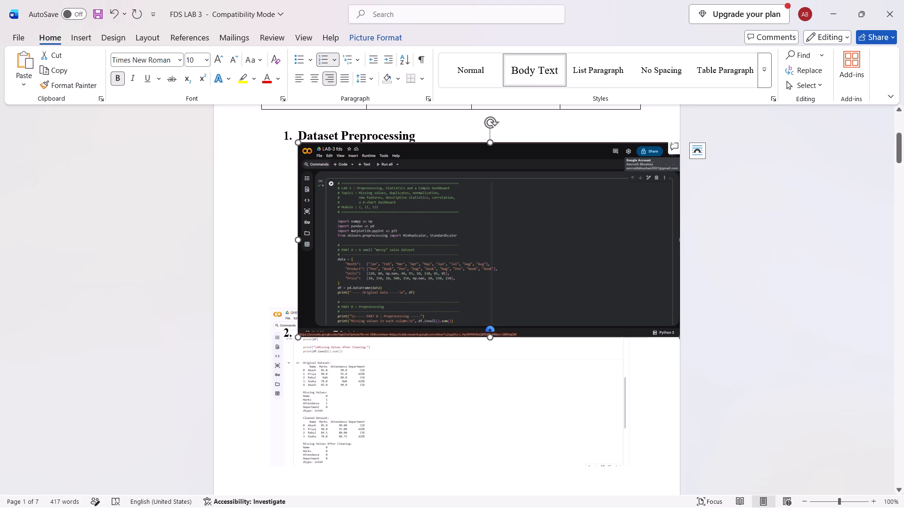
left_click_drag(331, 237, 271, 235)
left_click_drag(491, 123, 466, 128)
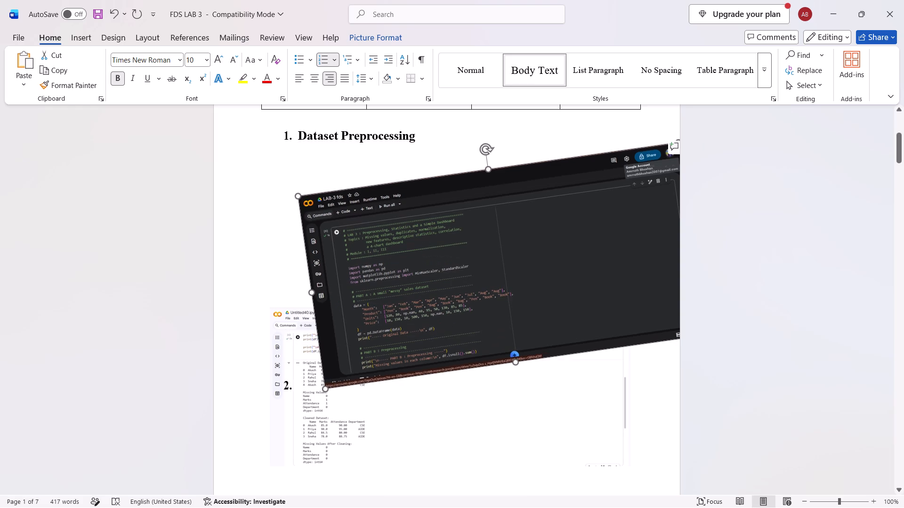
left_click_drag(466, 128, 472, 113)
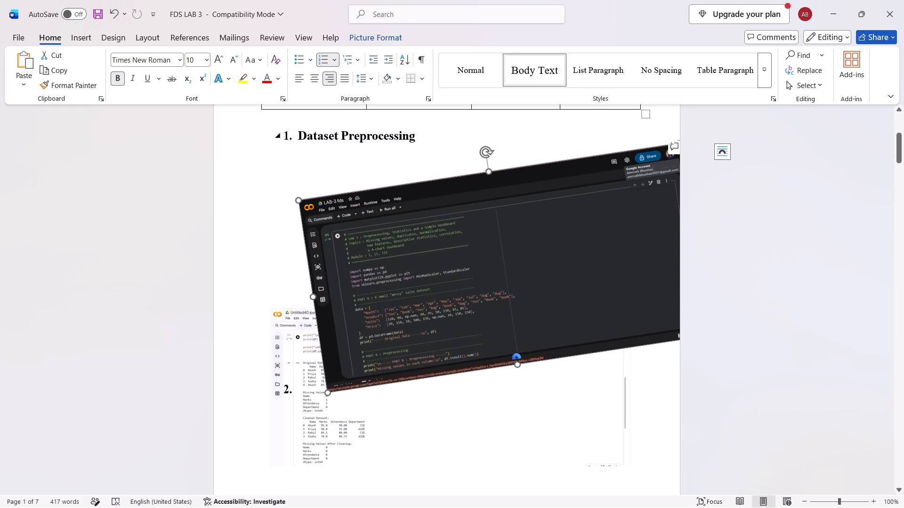
Delete the tilted LAB-3 fds notebook screenshot and the old Untitled40 output screenshot under Dataset Preprocessing.
key("BackSpace")
left_click(382, 345)
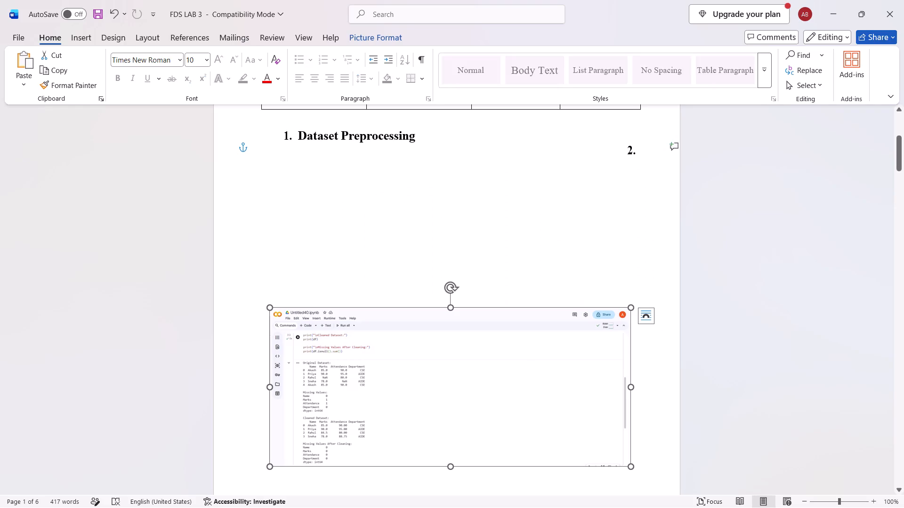
key("BackSpace")
Paste the captured LAB-3 fds notebook screenshot at the left margin on the line below the Dataset Preprocessing heading.
left_click(231, 178)
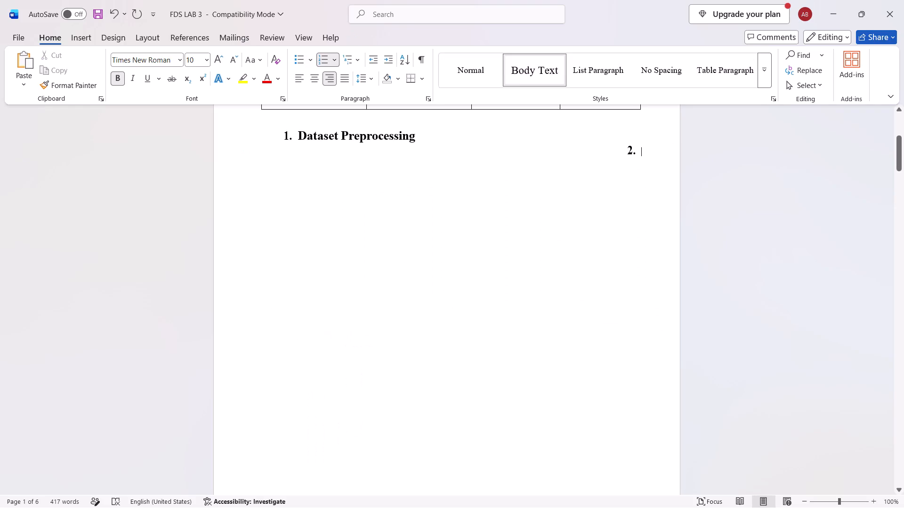
left_click(247, 175)
left_click(265, 159)
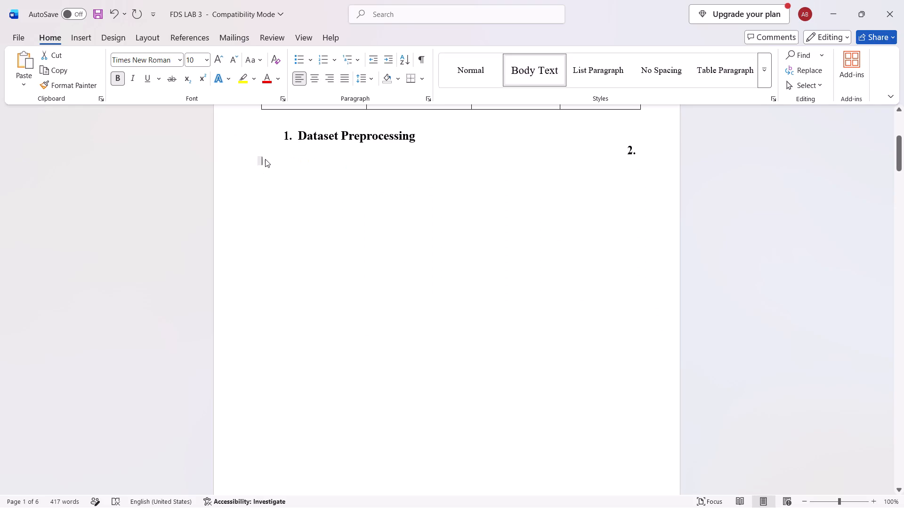
key("ctrl+v")
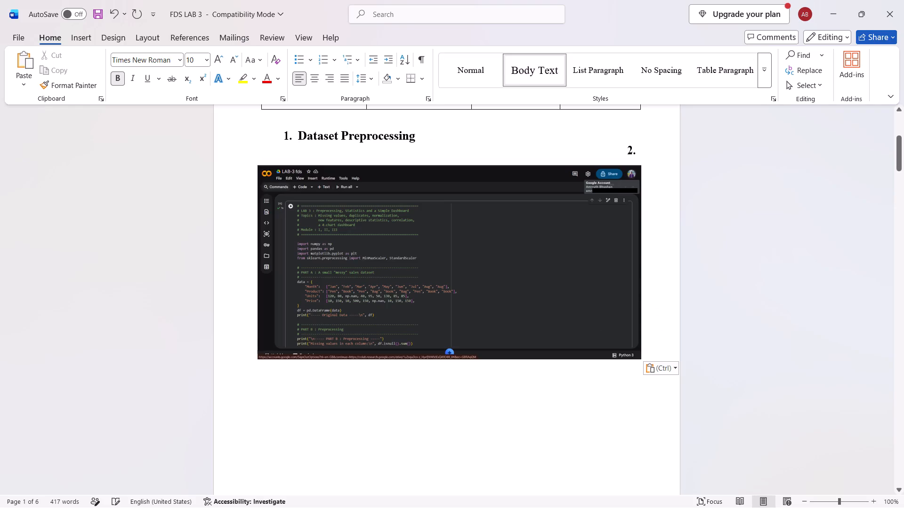
Remove the empty number 2 list item above the pasted notebook screenshot.
left_click(631, 154)
key("Return")
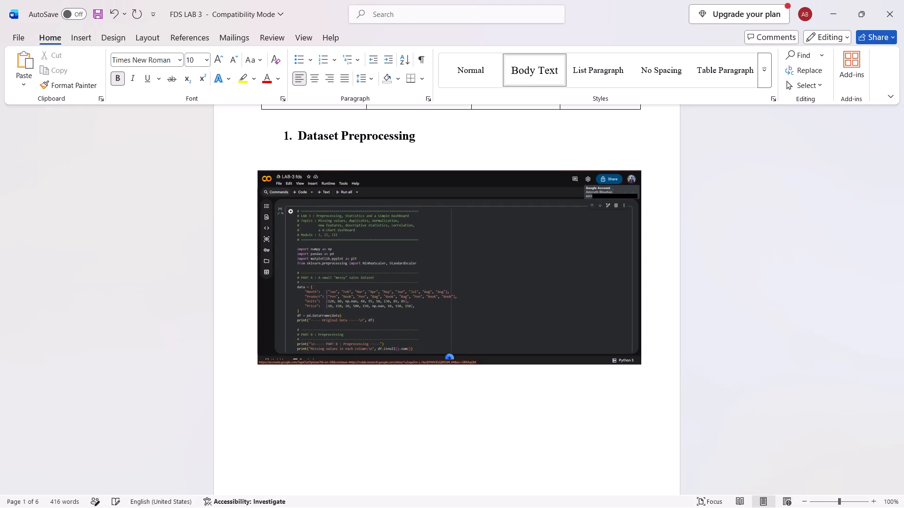
Switch to the LAB-3 fds notebook in Chrome and capture the area below the address bar showing the missing-value code through Part E.
scroll(631, 154, "down", 1)
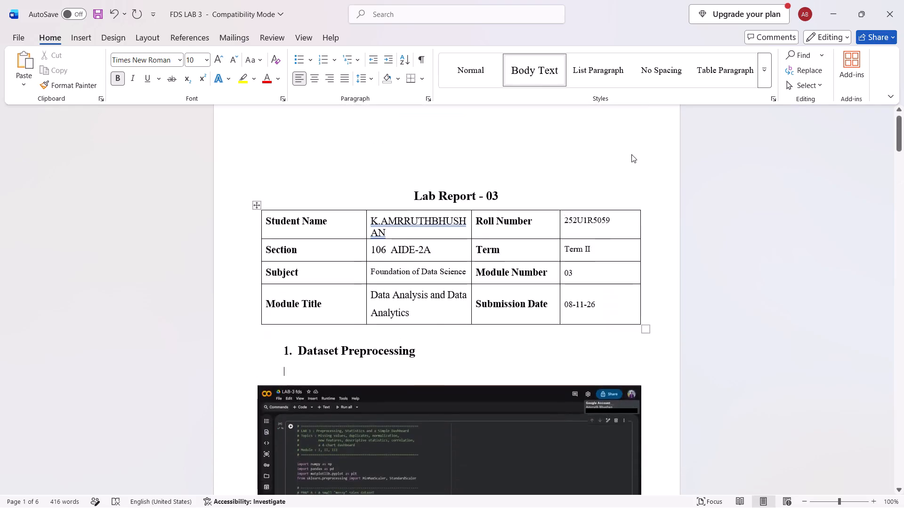
scroll(631, 154, "down", 2)
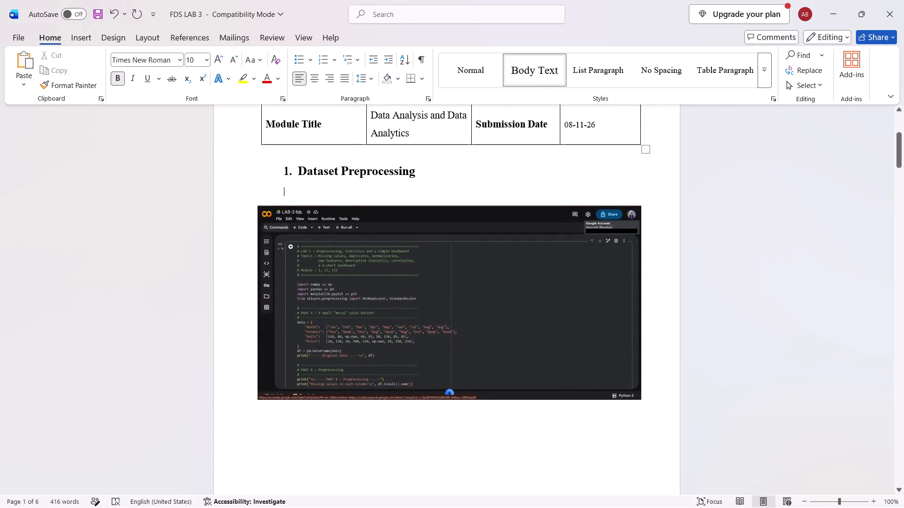
scroll(631, 154, "up", 3, "ctrl")
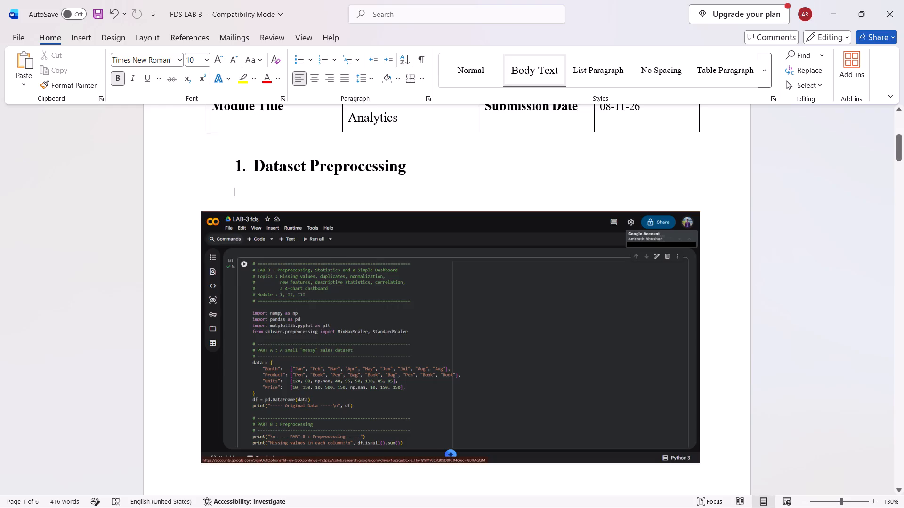
scroll(662, 220, "down", 3, "ctrl")
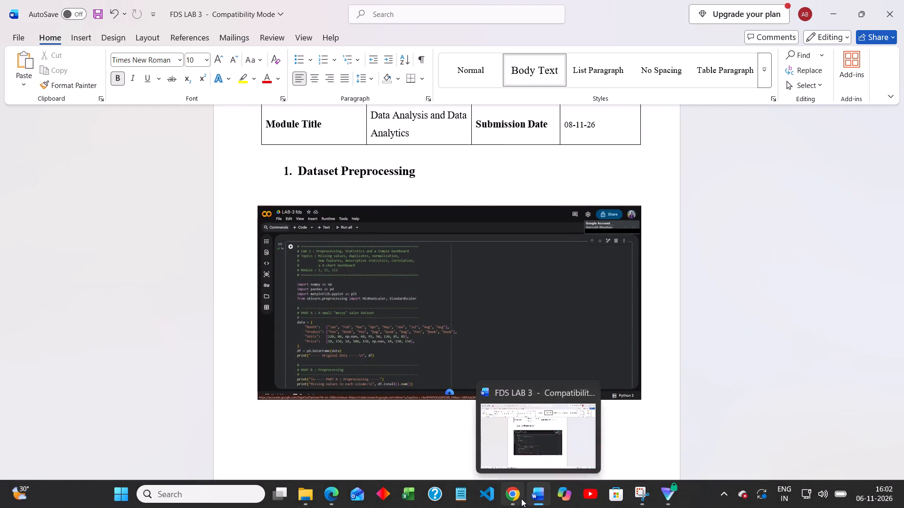
left_click(551, 429)
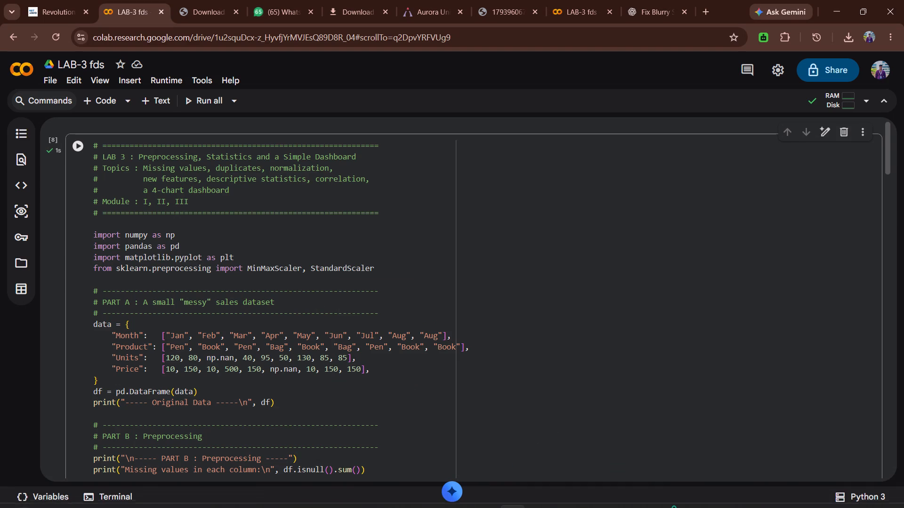
scroll(435, 365, "down", 2)
scroll(435, 365, "up", 1)
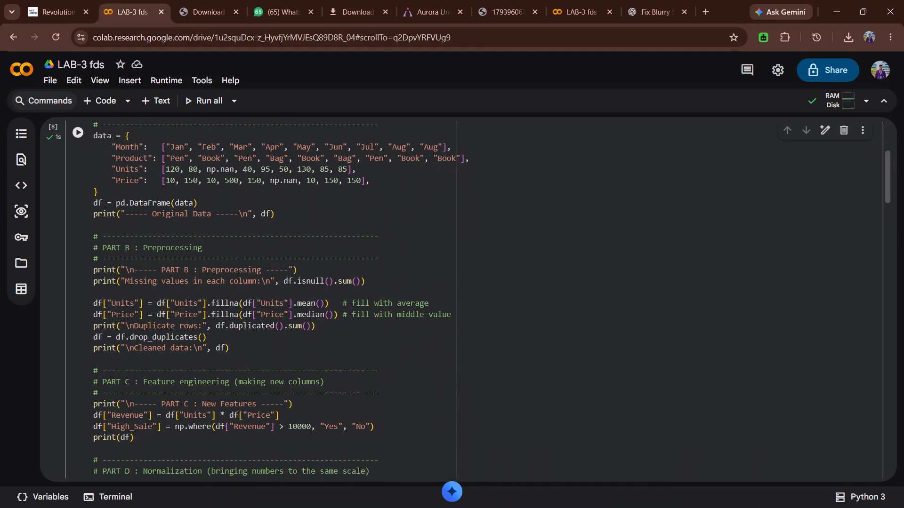
scroll(435, 365, "up", 1)
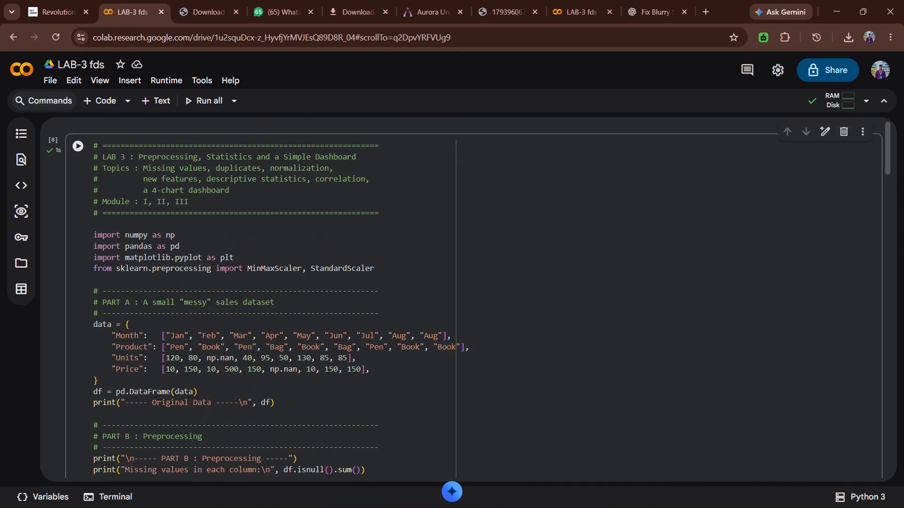
scroll(435, 365, "down", 4)
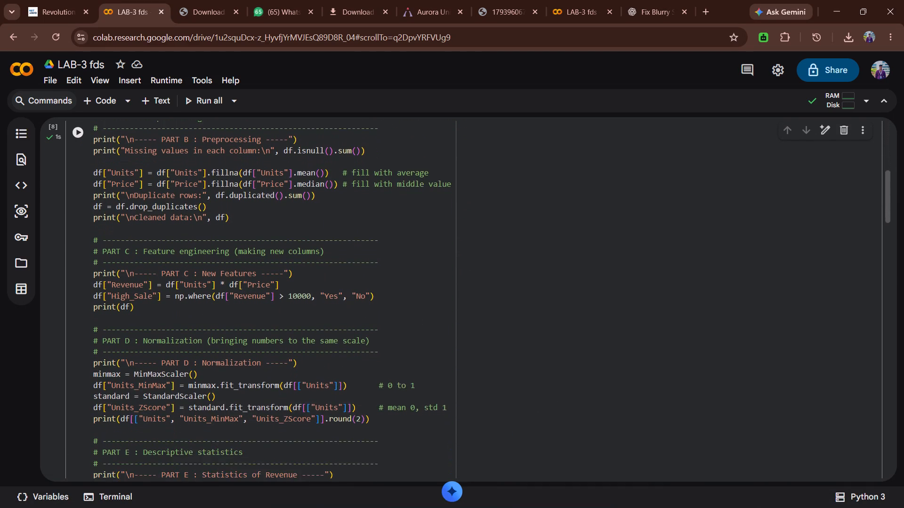
scroll(435, 365, "down", 4)
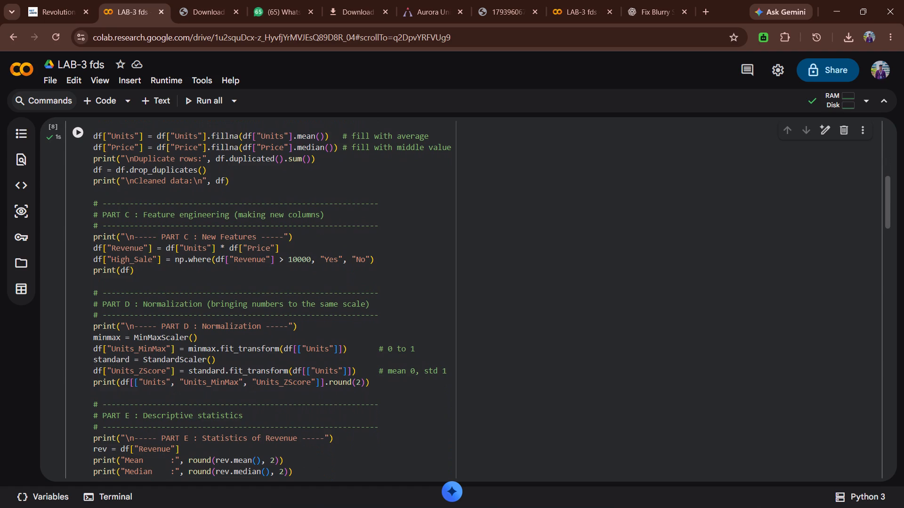
key("Print")
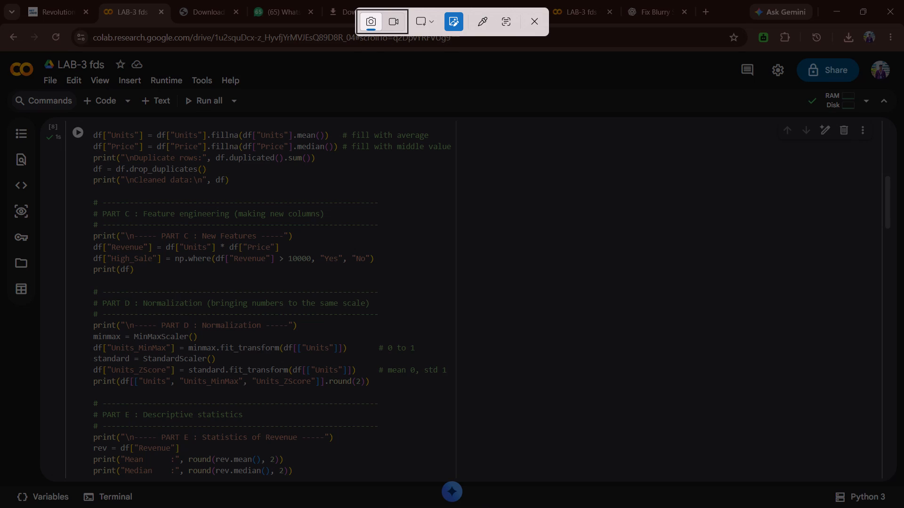
left_click_drag(0, 507, 890, 68)
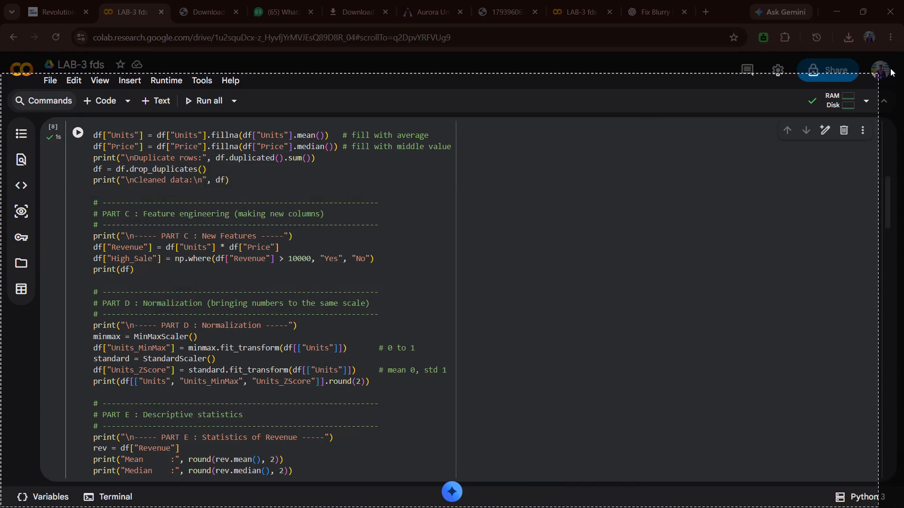
left_click_drag(890, 68, 903, 51)
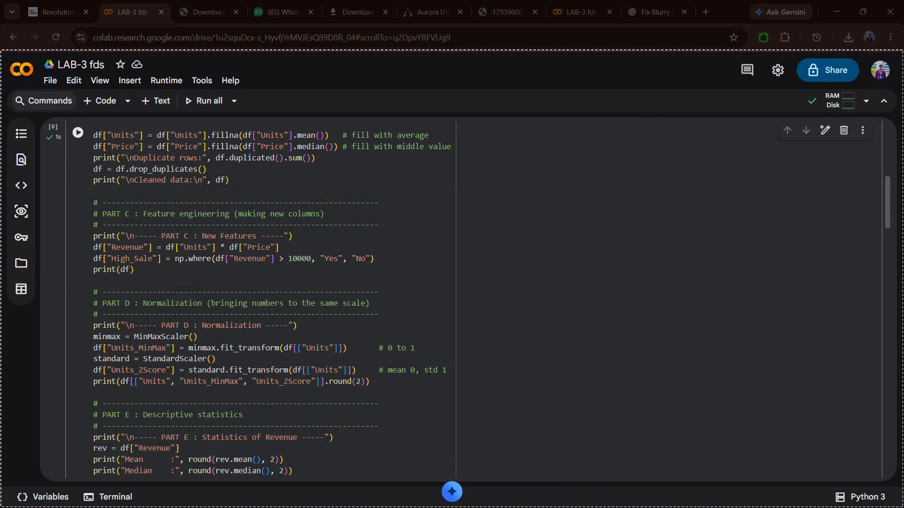
left_click_drag(903, 51, 903, 51)
left_click(338, 24)
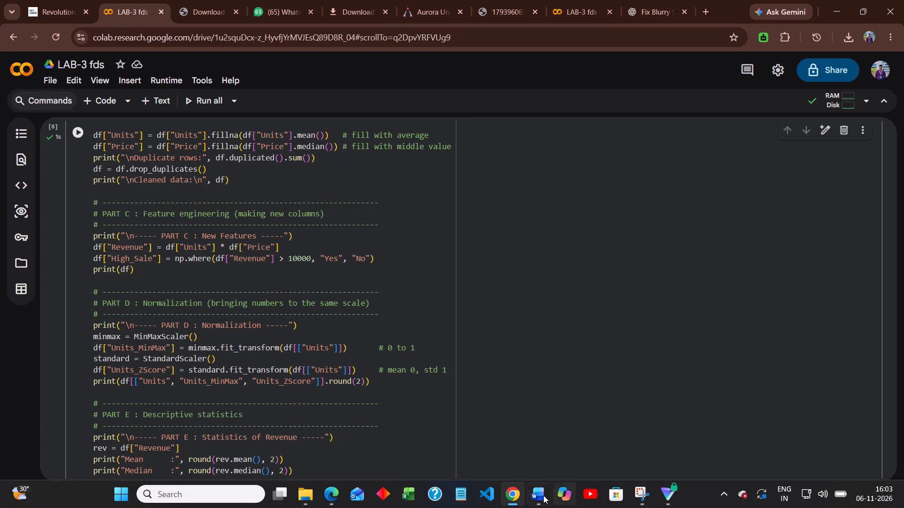
In the Word report, paste the new notebook capture on a new line after the first Dataset Preprocessing screenshot.
left_click(552, 461)
left_click(482, 416)
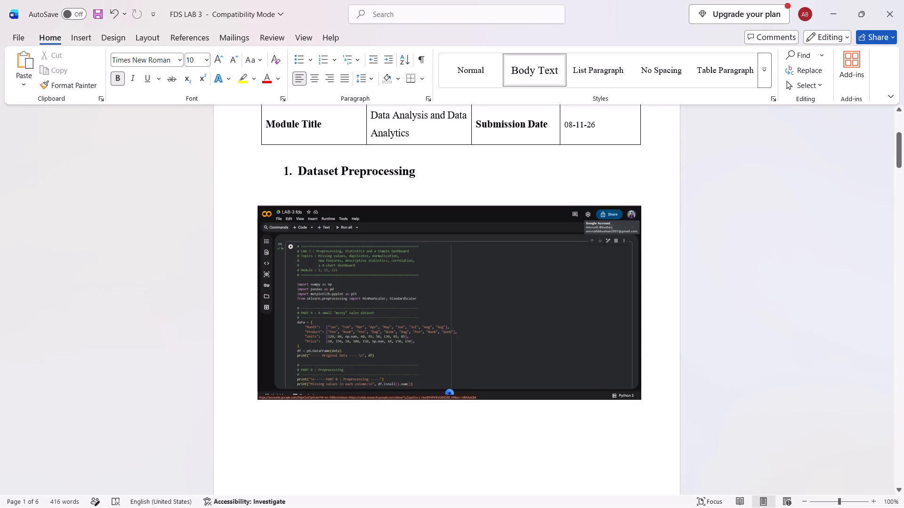
left_click(650, 396)
key("Return")
key("ctrl+v")
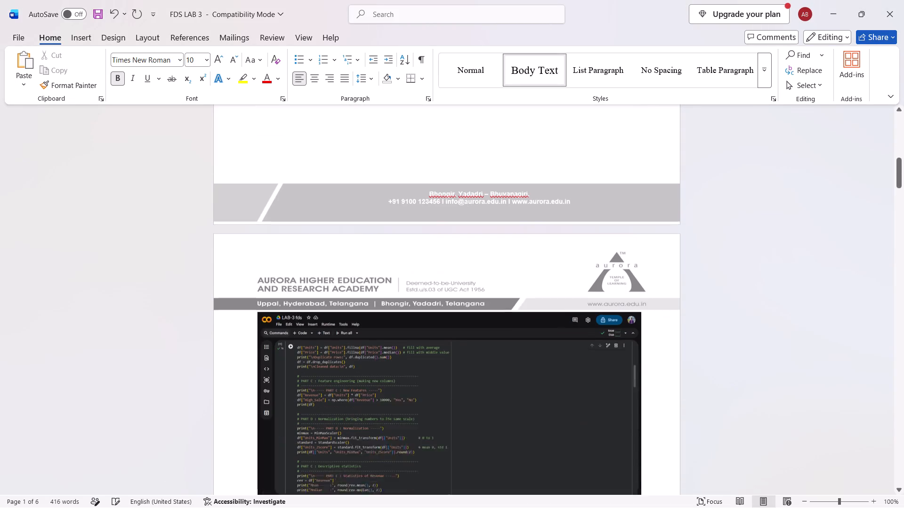
Examine the Word report's pages from the pasted screenshots through the Feature Engineering using Pandas section.
scroll(650, 396, "up", 4)
scroll(650, 396, "down", 1)
scroll(650, 396, "up", 1)
scroll(650, 396, "down", 3)
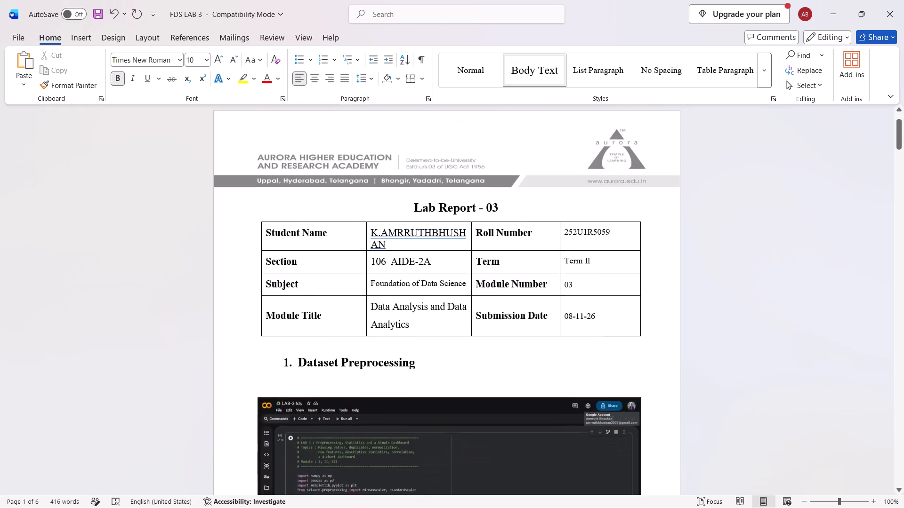
scroll(650, 396, "down", 6)
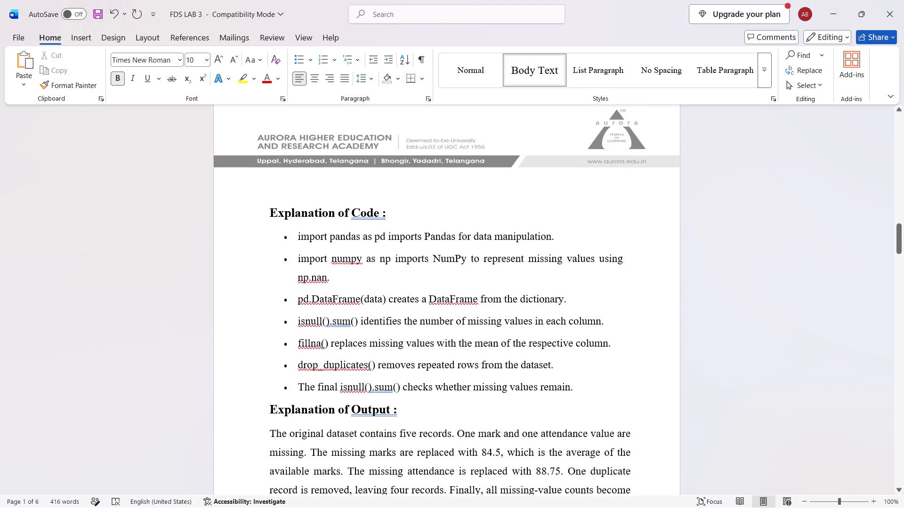
scroll(650, 396, "down", 3)
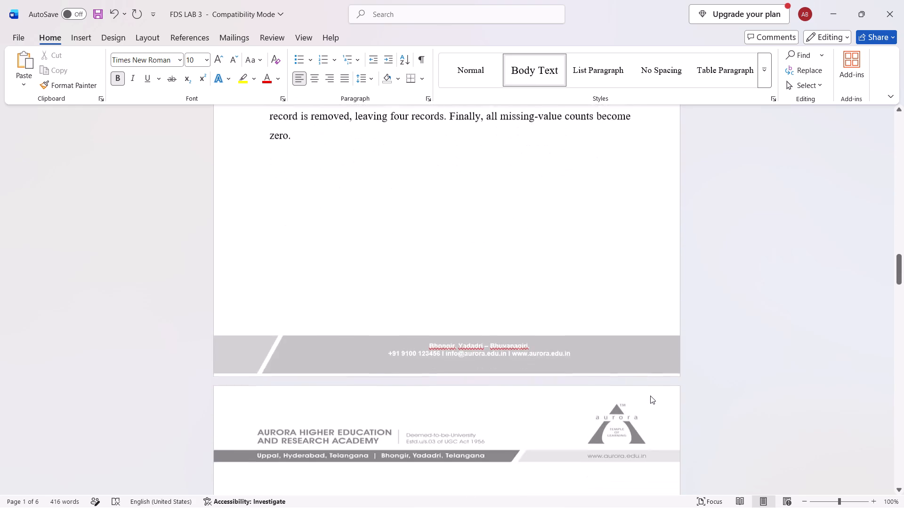
scroll(650, 396, "down", 5)
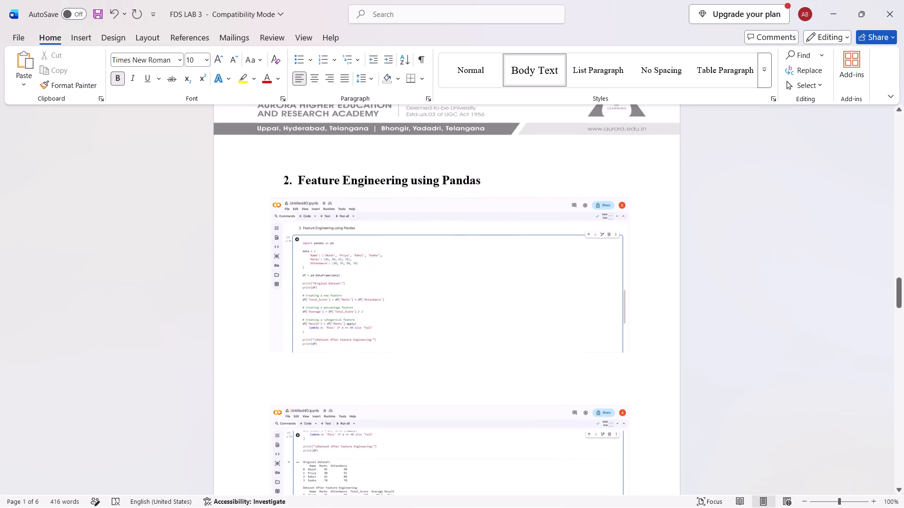
scroll(506, 361, "up", 2, "ctrl")
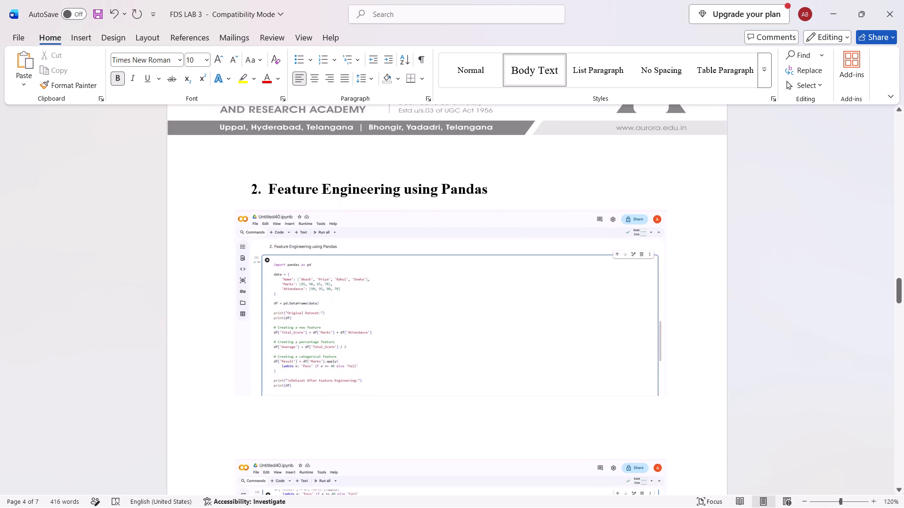
scroll(506, 361, "up", 1, "ctrl")
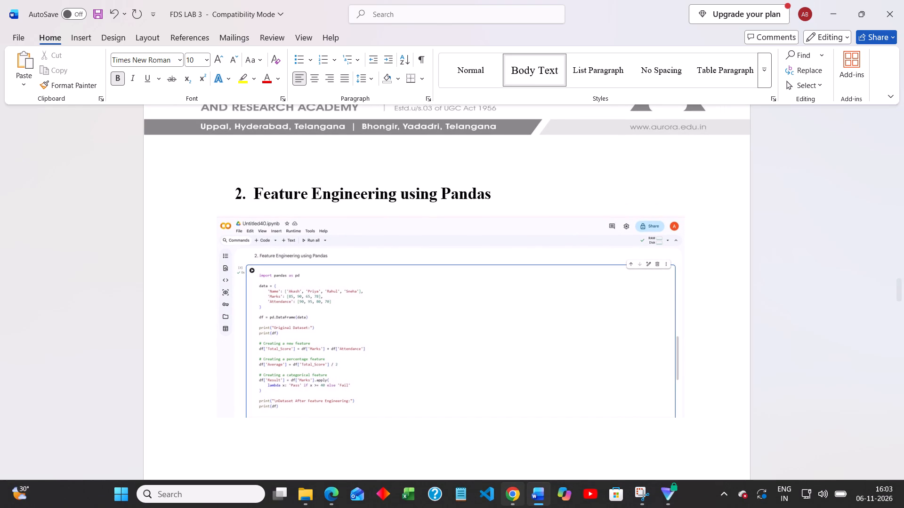
Switch to the LAB-3 fds notebook in Chrome and examine its code parts and the cell output.
left_click(555, 453)
scroll(470, 329, "up", 1)
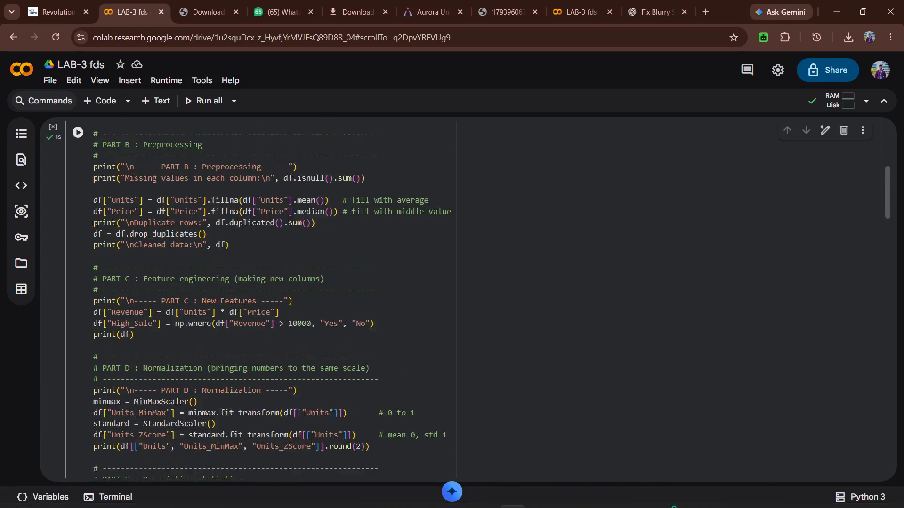
scroll(470, 329, "up", 7)
scroll(470, 329, "down", 2)
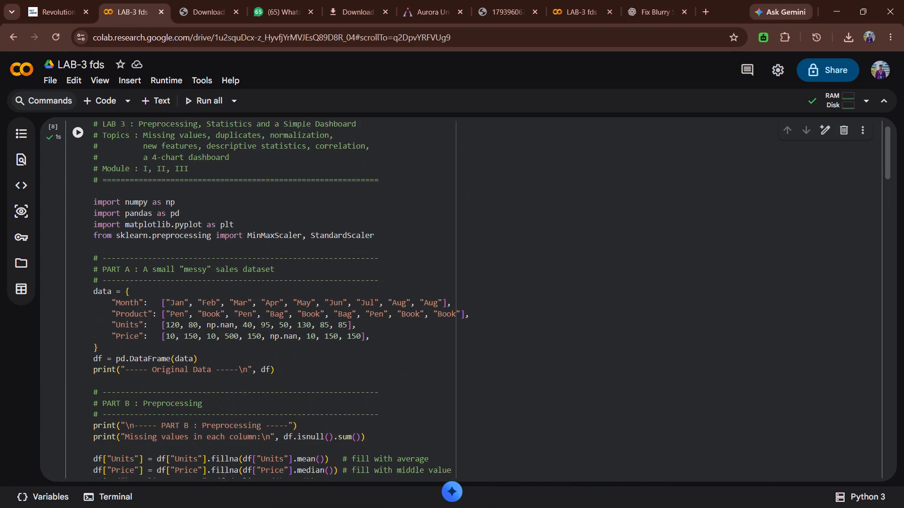
scroll(470, 329, "down", 6)
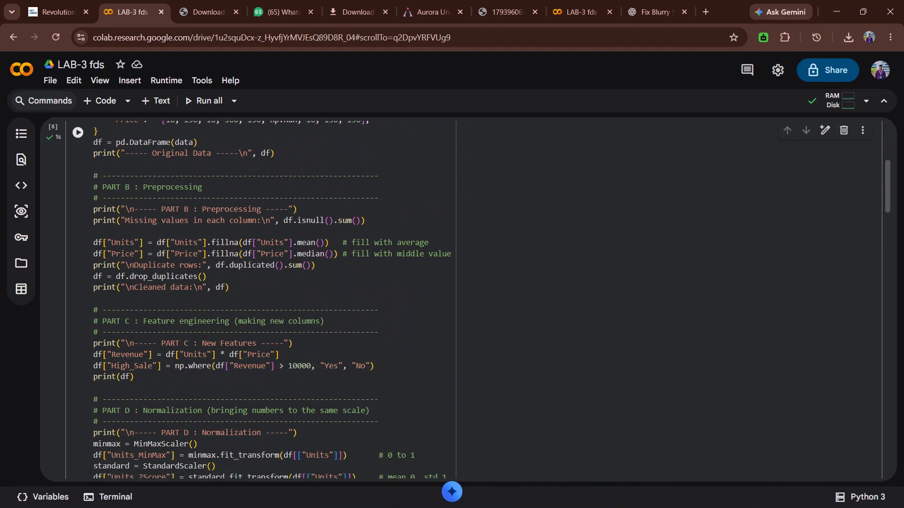
scroll(470, 329, "down", 9)
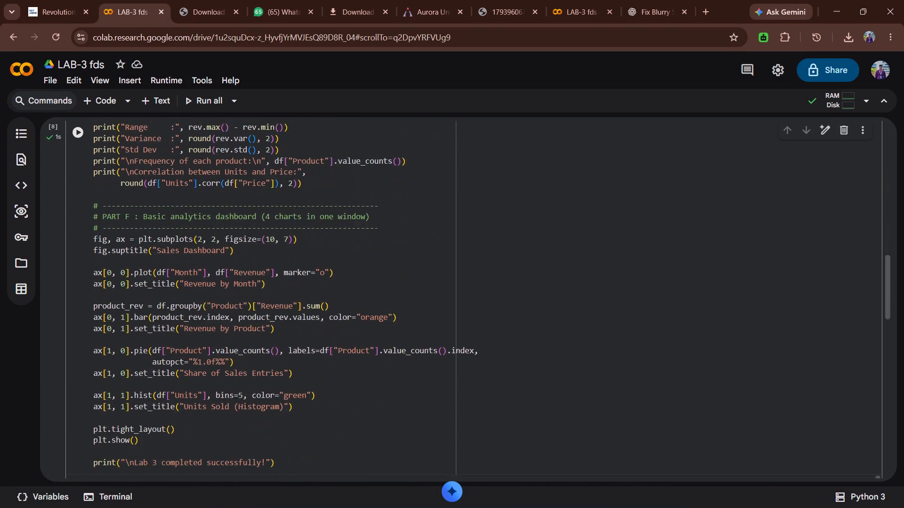
scroll(470, 329, "down", 11)
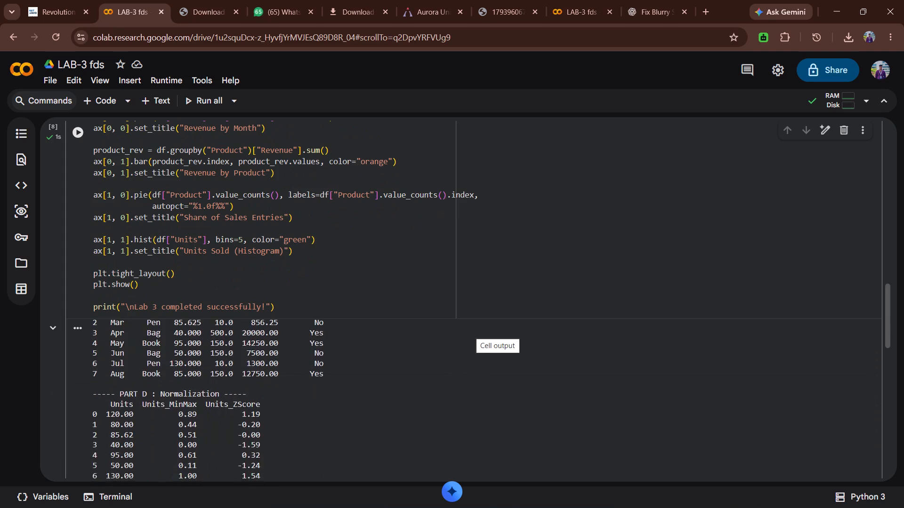
scroll(470, 329, "down", 6)
Capture the notebook area below the address bar showing the imports, Part A dataset and Part B preprocessing code.
scroll(470, 329, "up", 14)
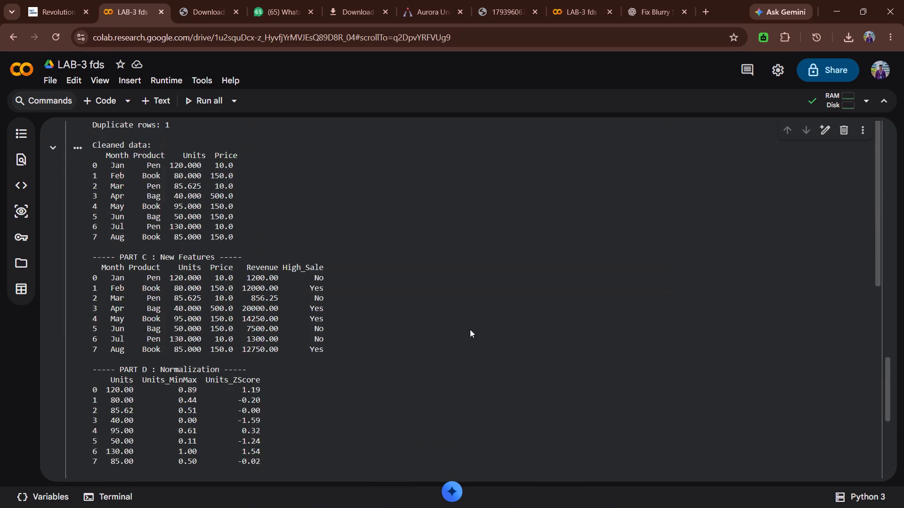
scroll(470, 329, "up", 4)
scroll(470, 329, "down", 2)
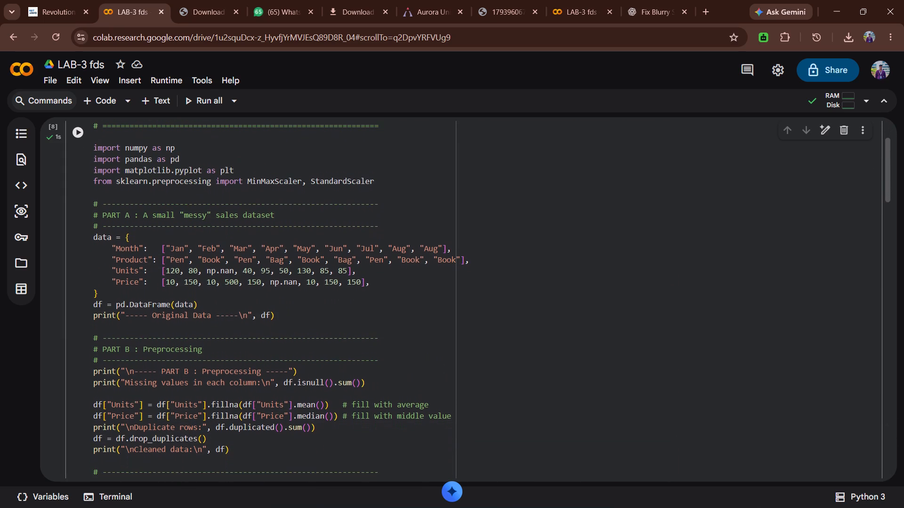
scroll(470, 329, "down", 1)
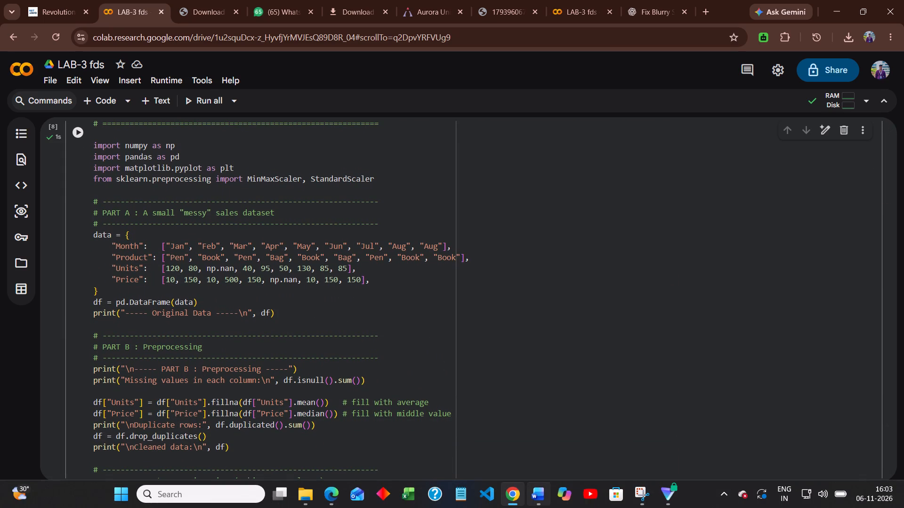
key("Print")
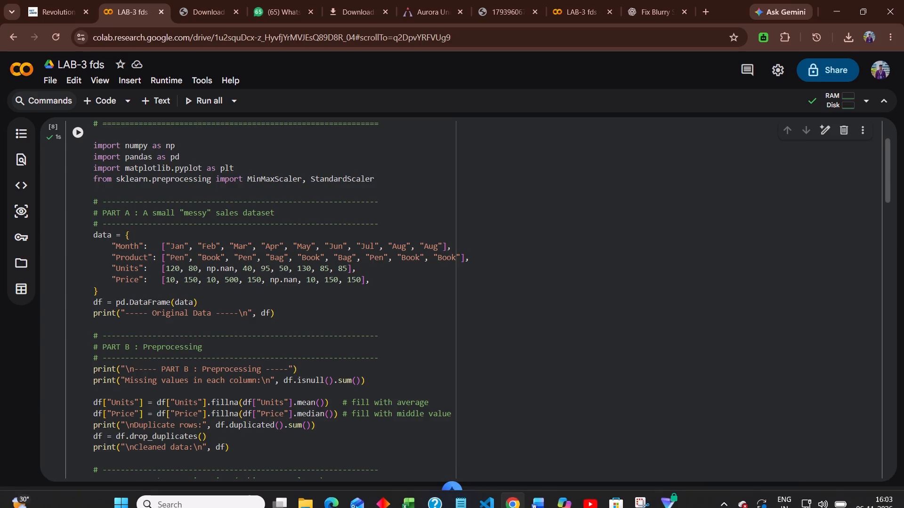
left_click_drag(8, 491, 694, 186)
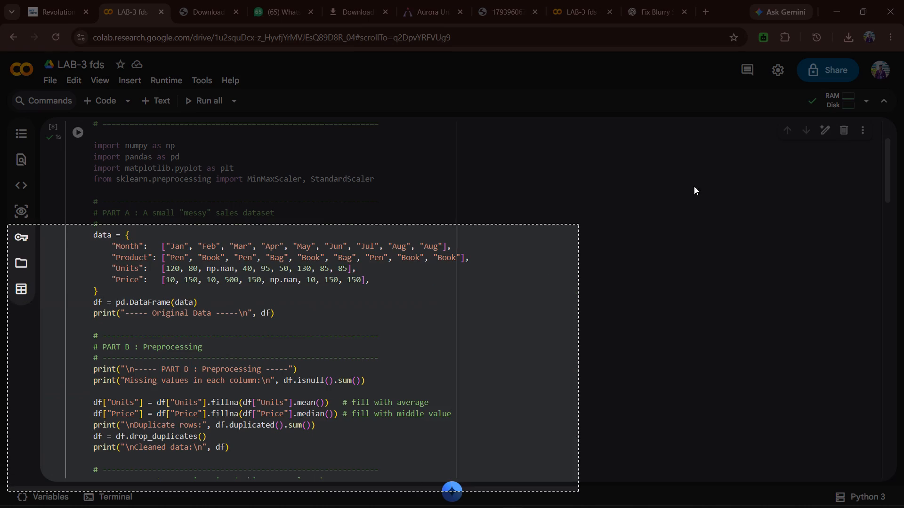
left_click_drag(694, 186, 903, 51)
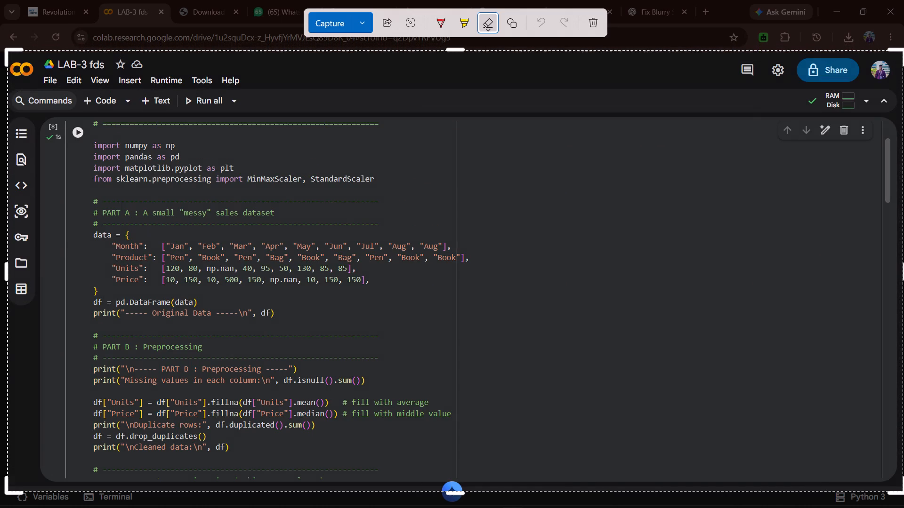
left_click(328, 28)
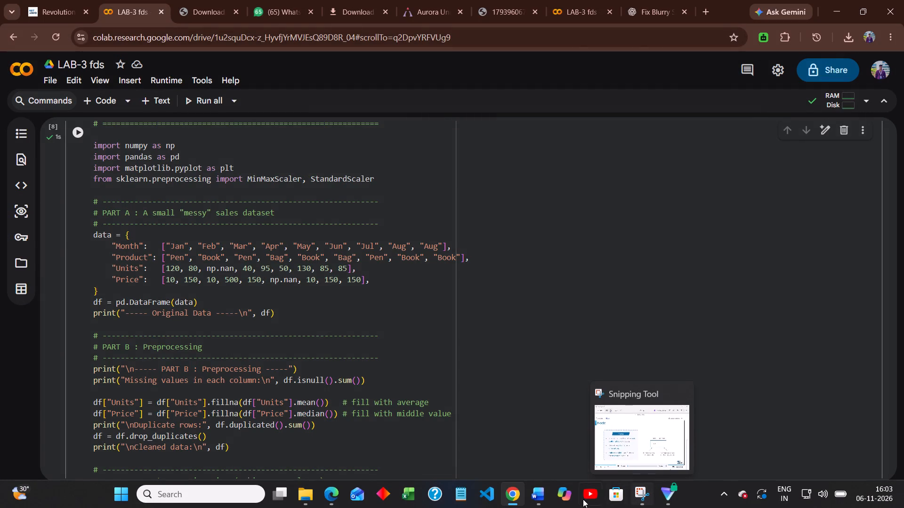
In the Word report, replace the old code screenshot under Feature Engineering using Pandas with the new notebook capture.
left_click(552, 462)
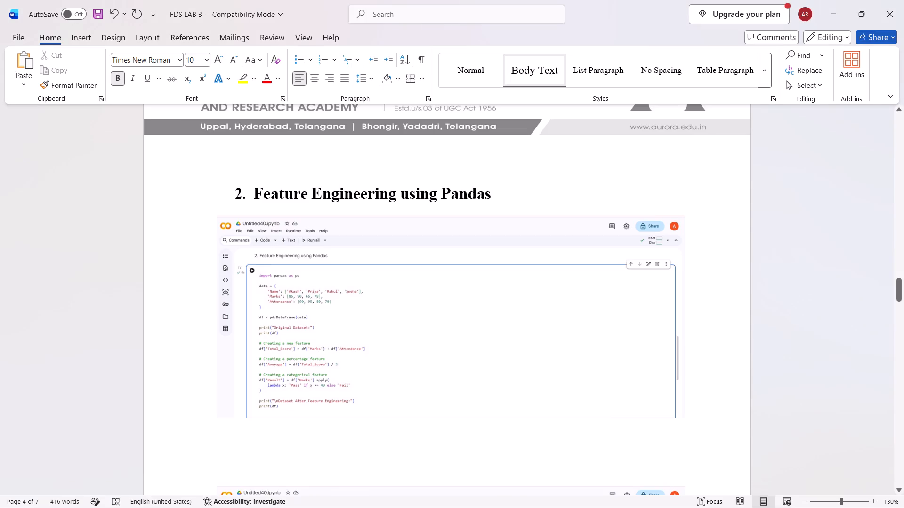
left_click(511, 327)
key("BackSpace")
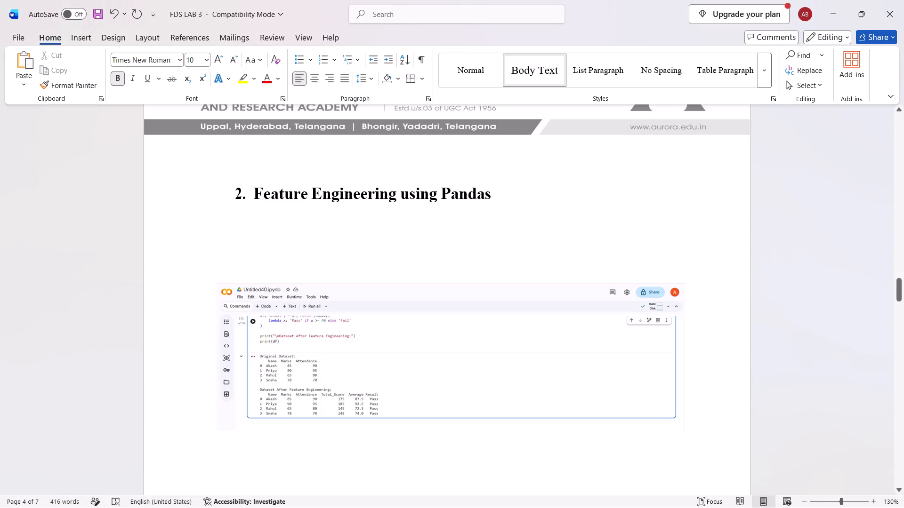
key("ctrl+v")
Delete the old Untitled40 output screenshot below the pasted capture in the Feature Engineering section.
scroll(511, 327, "down", 2)
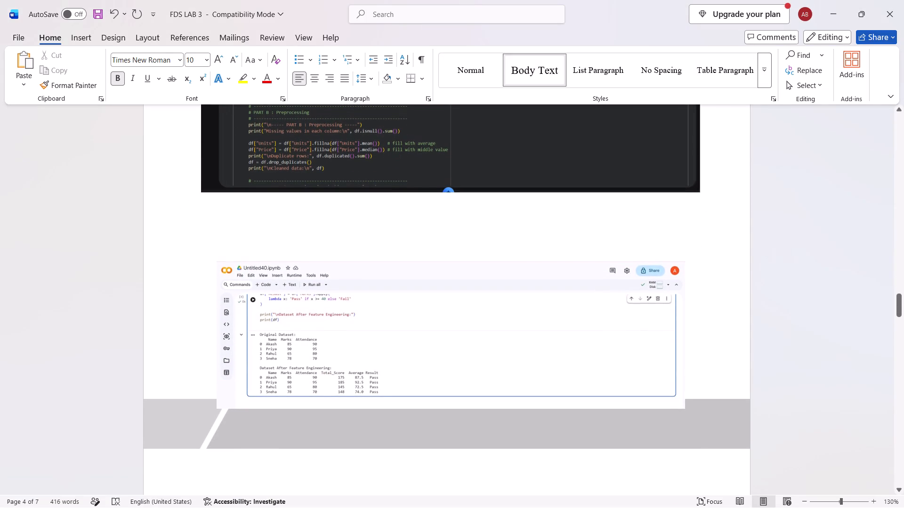
left_click(463, 322)
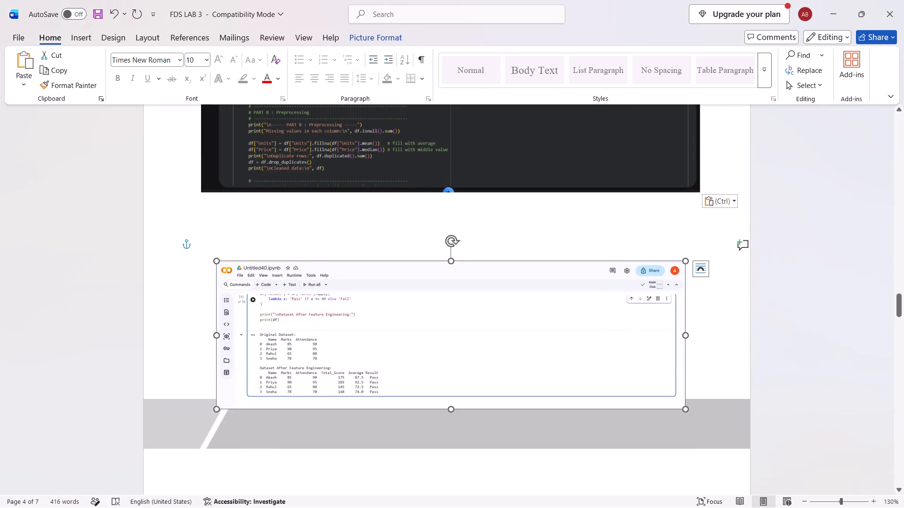
key("BackSpace")
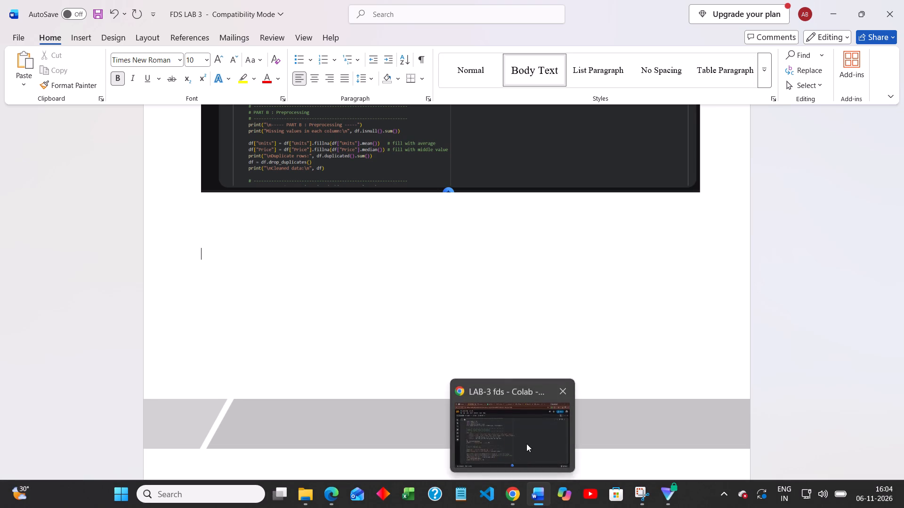
Switch to the notebook in Chrome and capture the end of the code with the Original Data output down to the Part B heading.
left_click(526, 444)
scroll(391, 328, "down", 3)
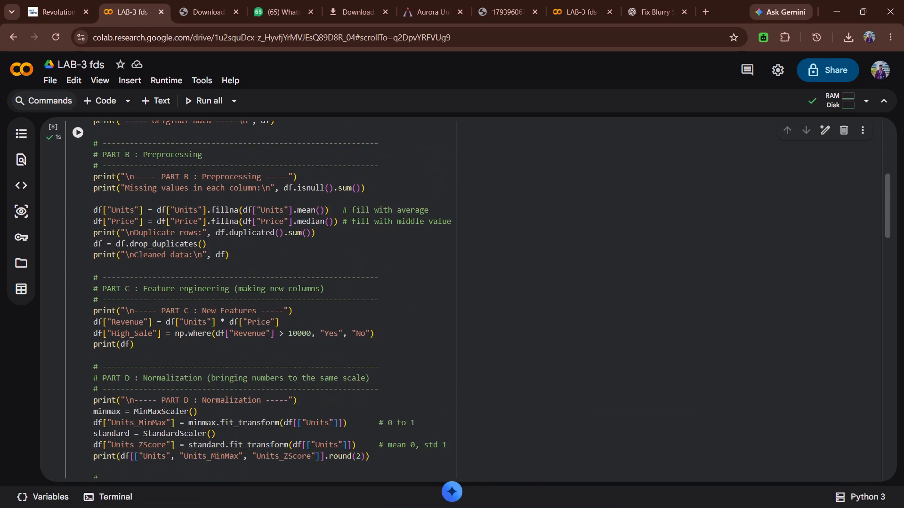
scroll(391, 328, "down", 6)
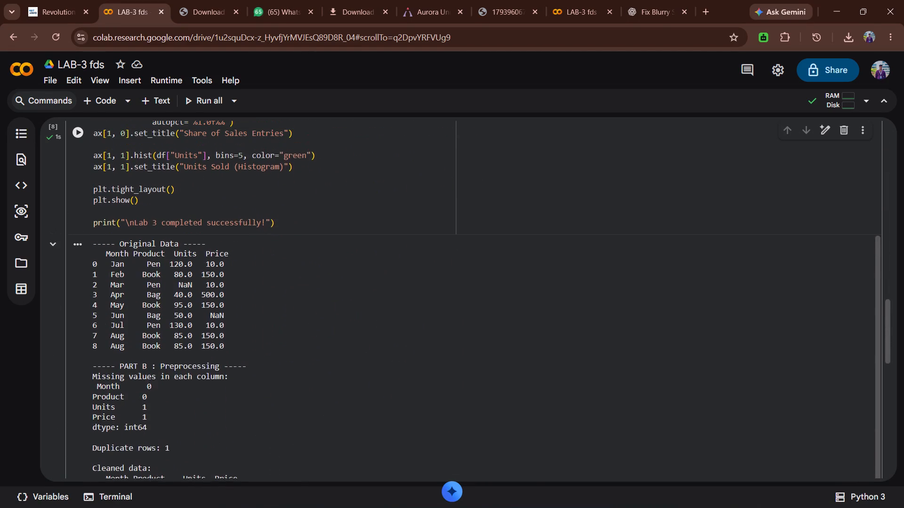
scroll(391, 328, "down", 2)
key("Print")
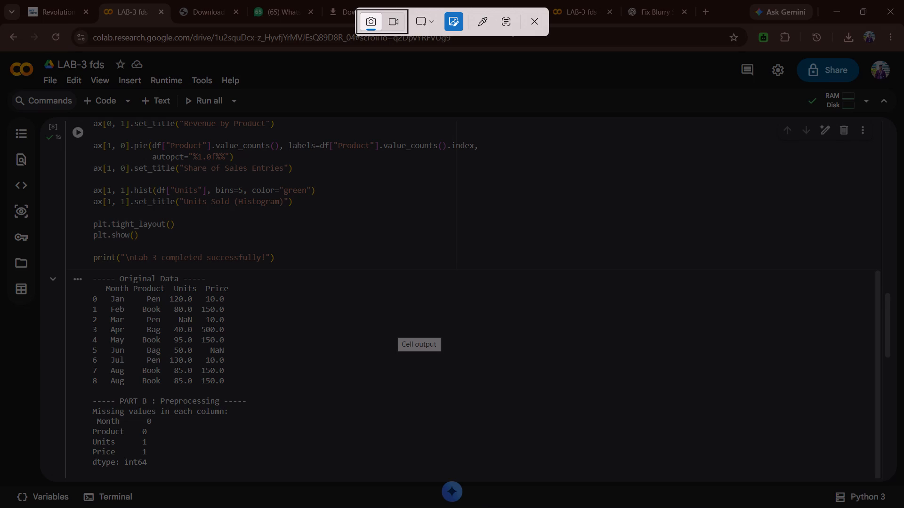
left_click_drag(0, 413, 811, 248)
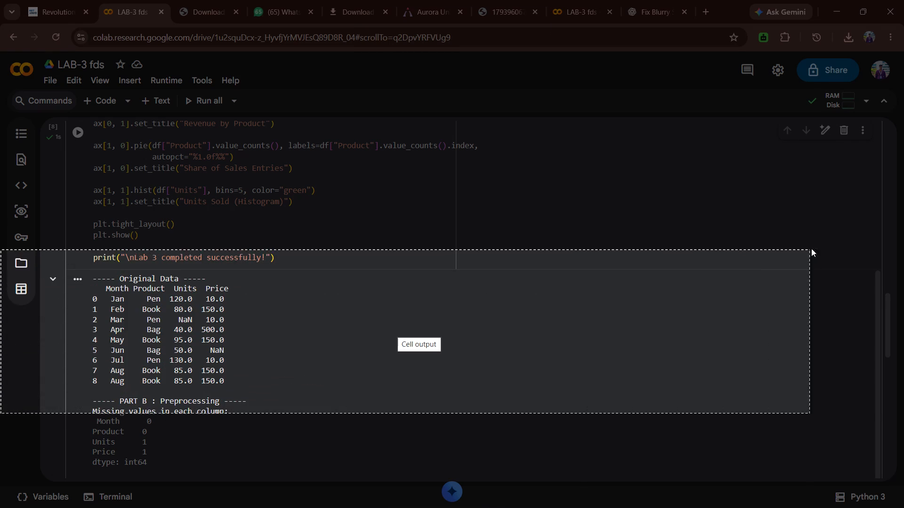
left_click_drag(811, 248, 903, 151)
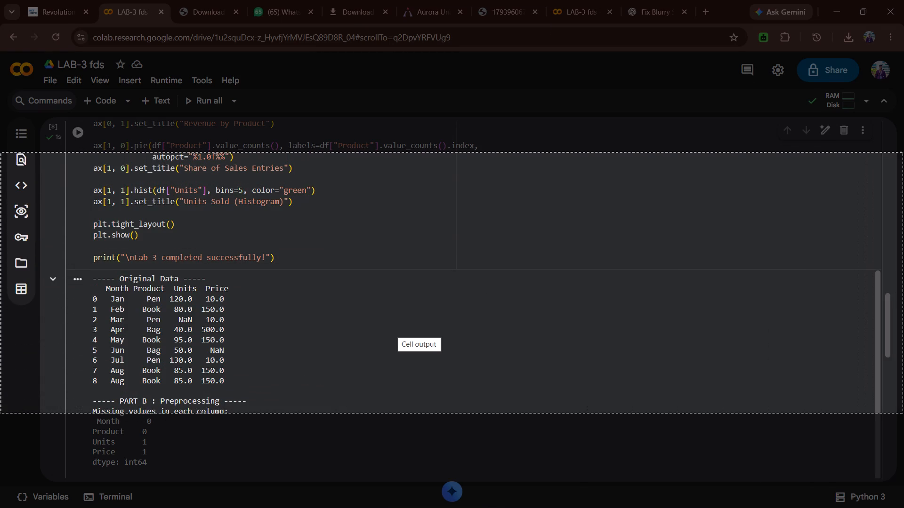
left_click_drag(903, 151, 903, 152)
left_click(328, 435)
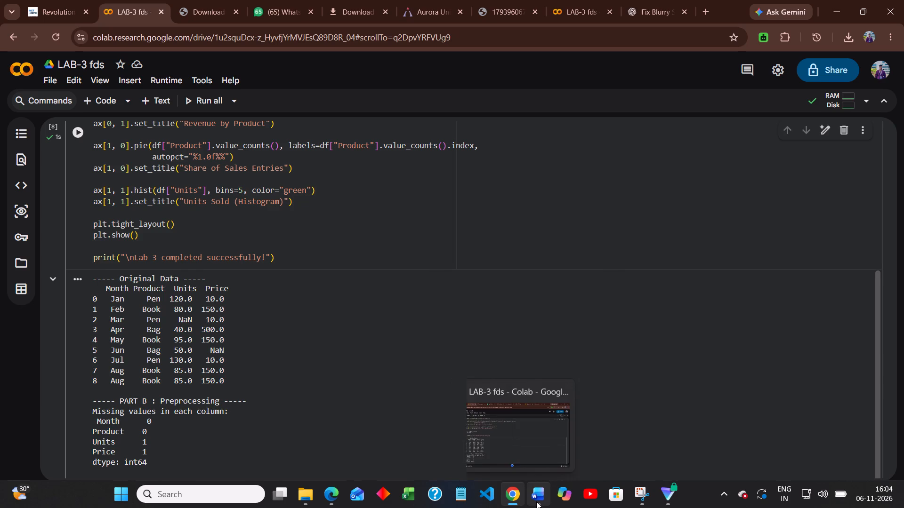
In the Word report, paste the output capture directly below the new Feature Engineering code screenshot.
left_click(546, 433)
left_click(200, 216)
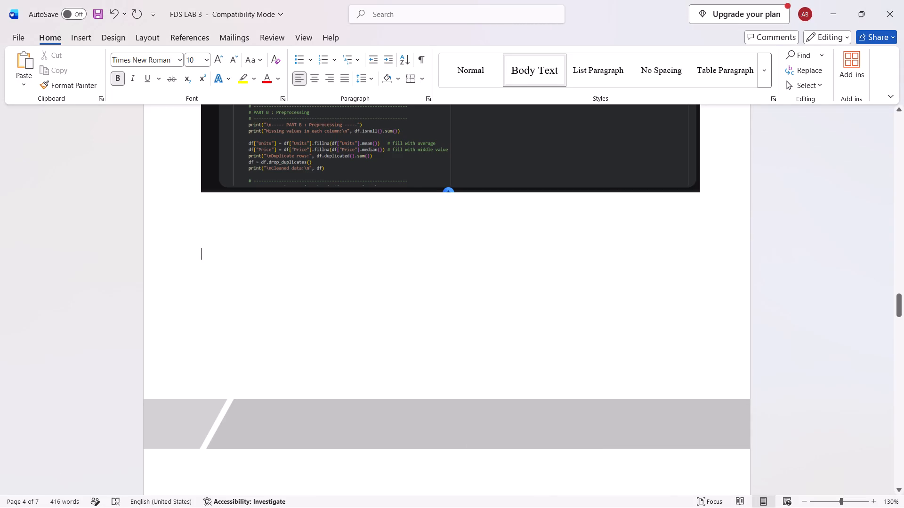
left_click(195, 210)
key("ctrl+v")
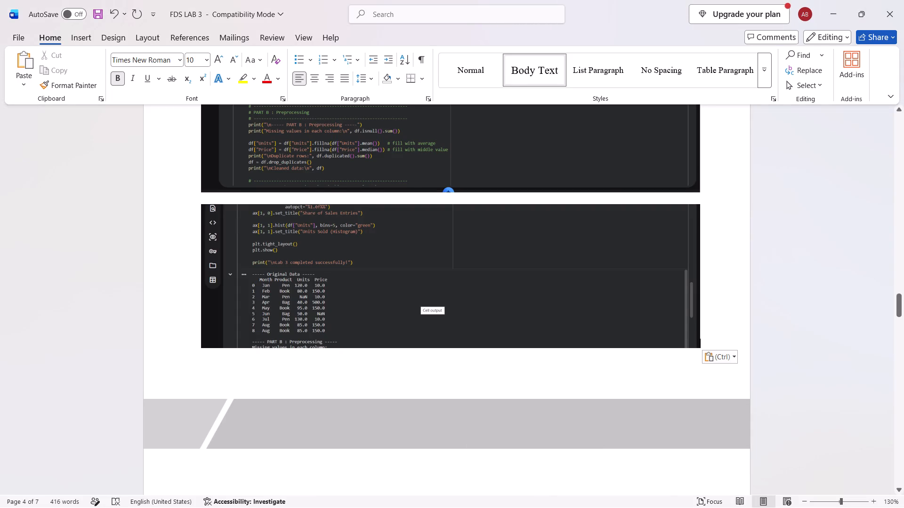
Find the Statistical Analysis section in the report, then capture the Chrome notebook view from the import lines to the Part C heading.
scroll(269, 338, "down", 6)
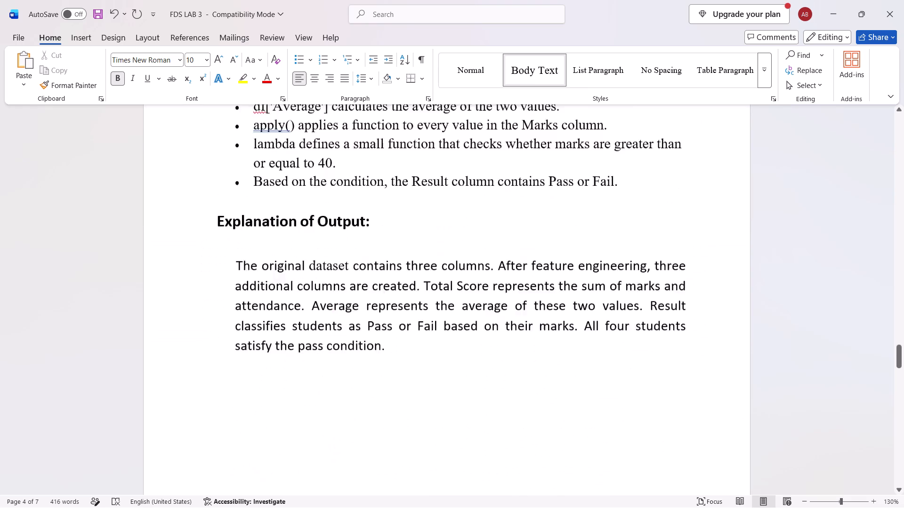
scroll(269, 338, "down", 7)
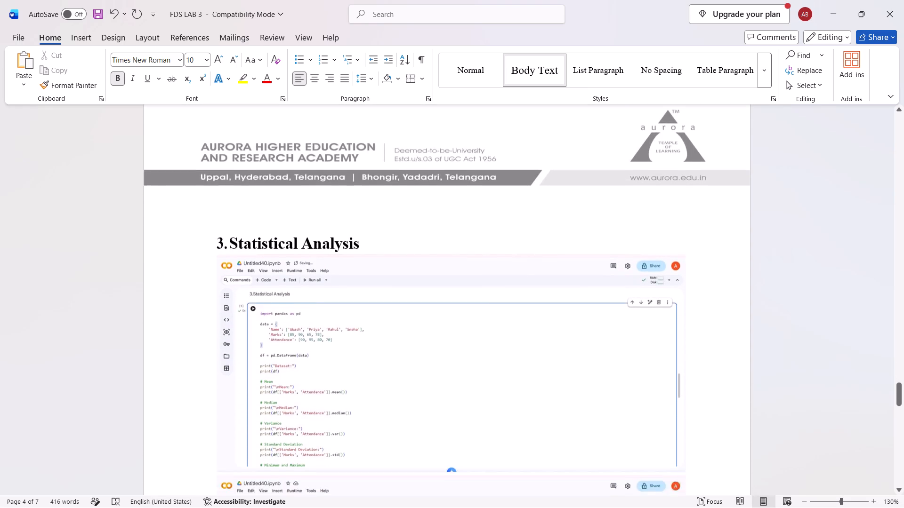
scroll(269, 338, "down", 1)
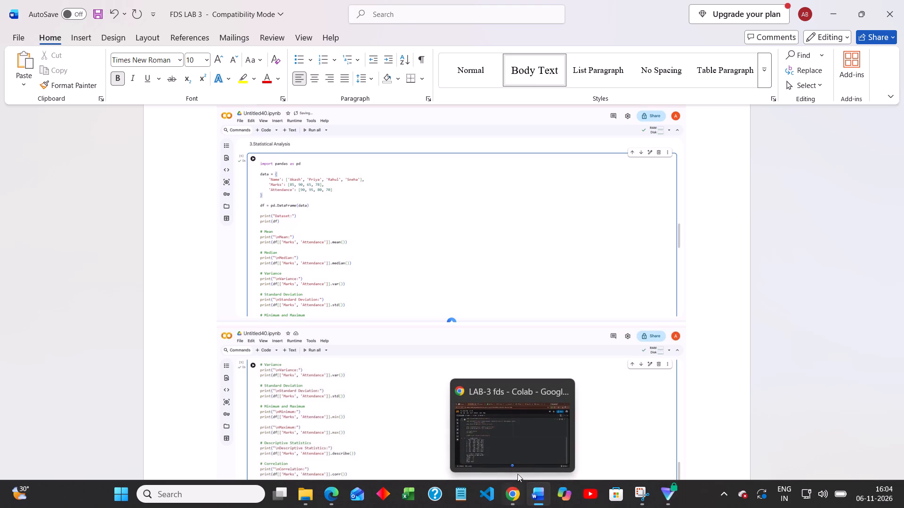
left_click(519, 460)
scroll(517, 392, "down", 5)
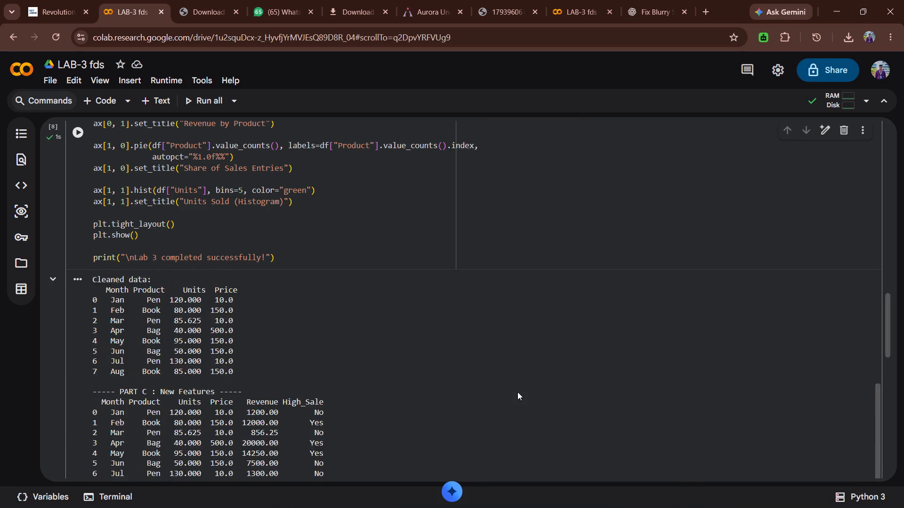
scroll(517, 392, "down", 7)
scroll(517, 392, "up", 8)
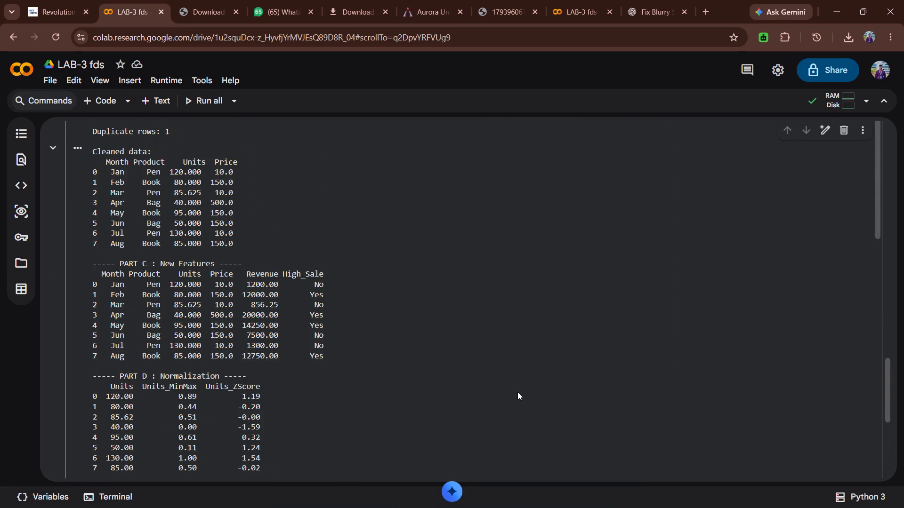
scroll(517, 392, "up", 8)
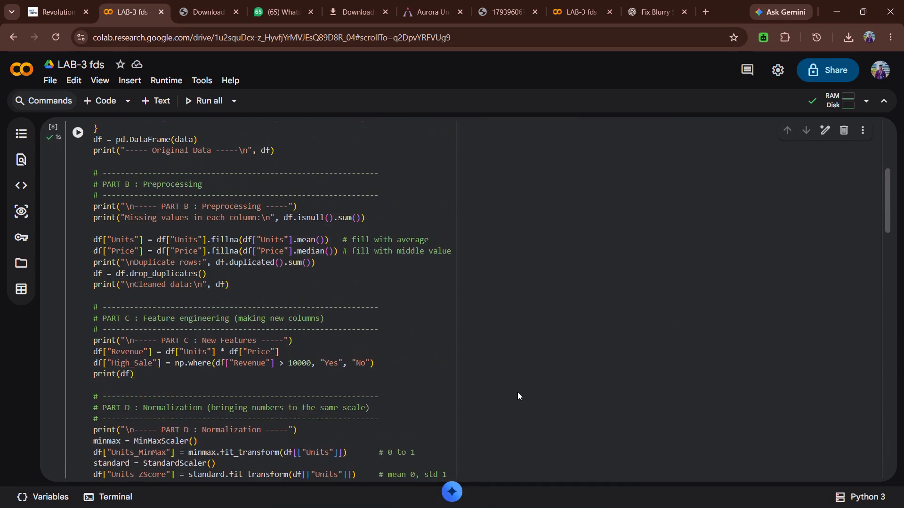
scroll(517, 392, "up", 4)
scroll(517, 392, "down", 1)
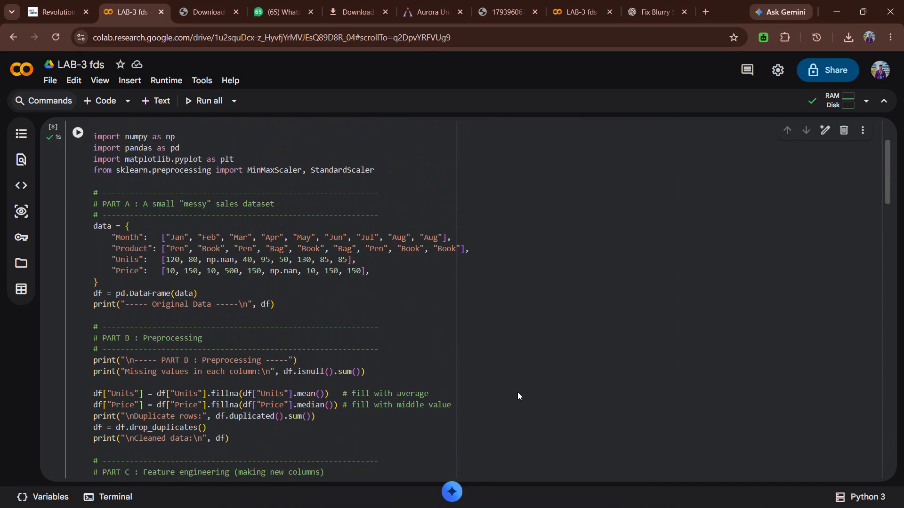
scroll(517, 392, "down", 1)
key("Print")
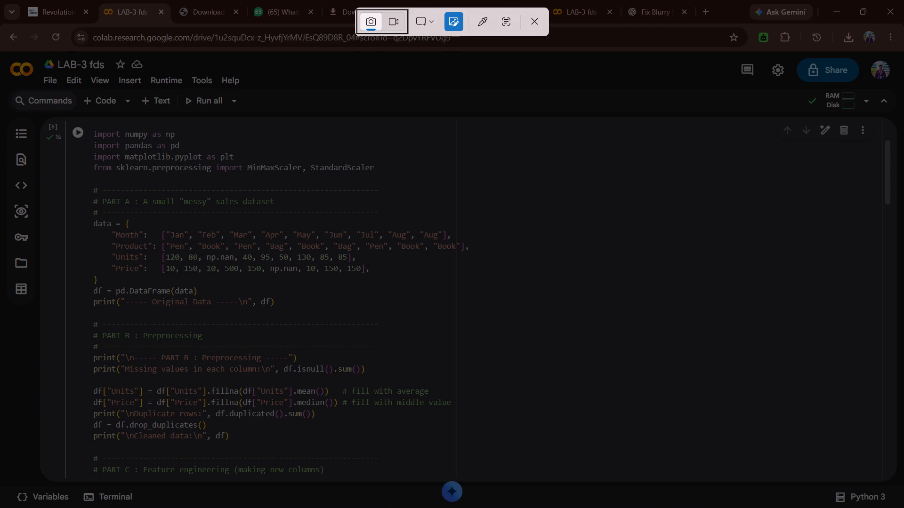
left_click_drag(0, 507, 901, 47)
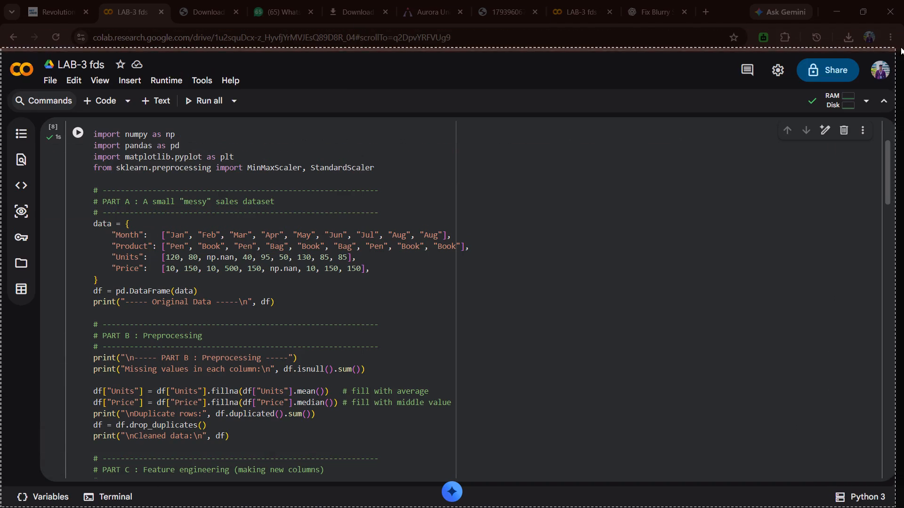
left_click_drag(901, 47, 903, 56)
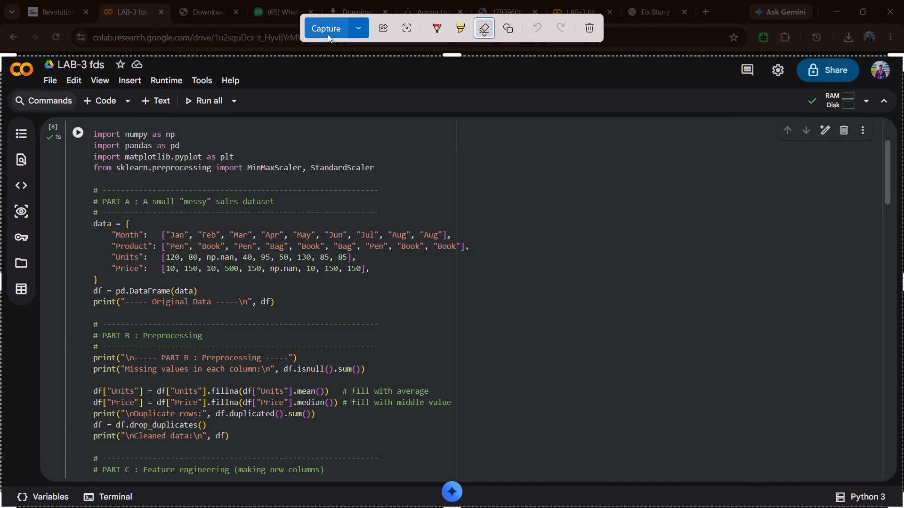
left_click(328, 34)
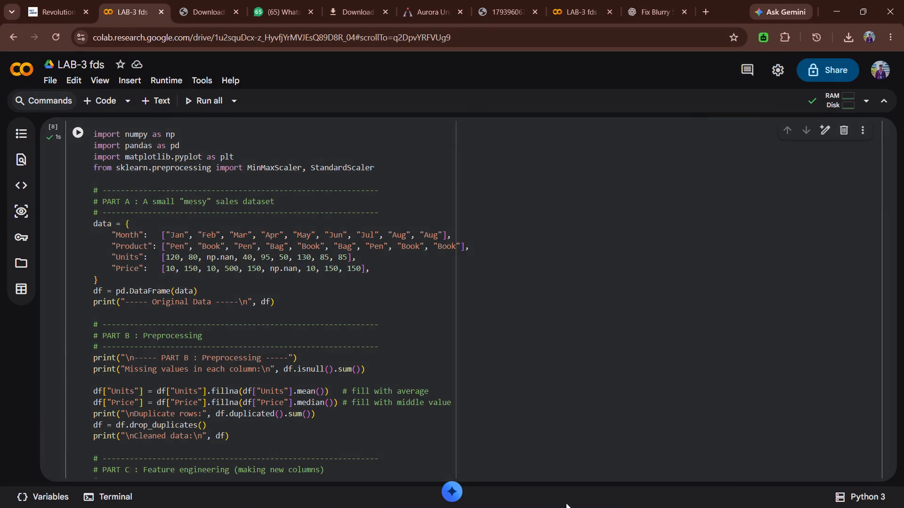
In the Word report, replace the old code screenshot in the Statistical Analysis section with the new notebook capture.
left_click(577, 452)
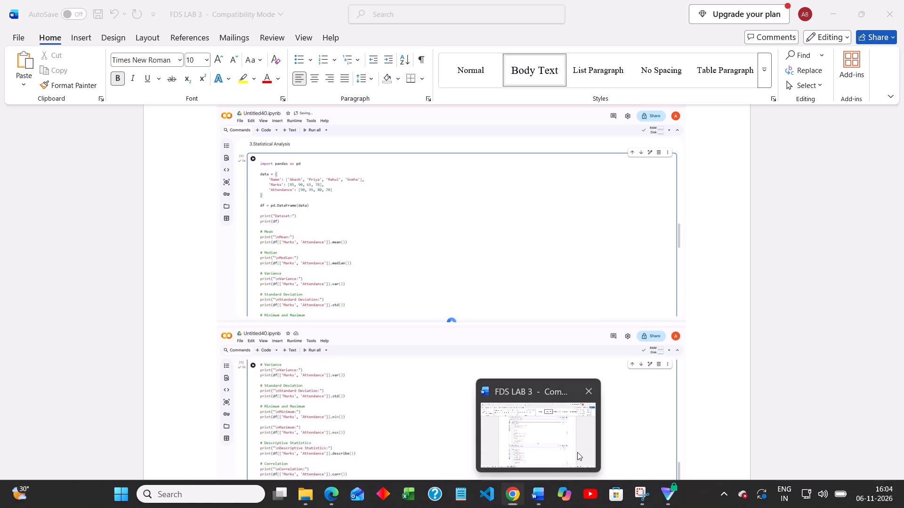
left_click(492, 286)
key("BackSpace")
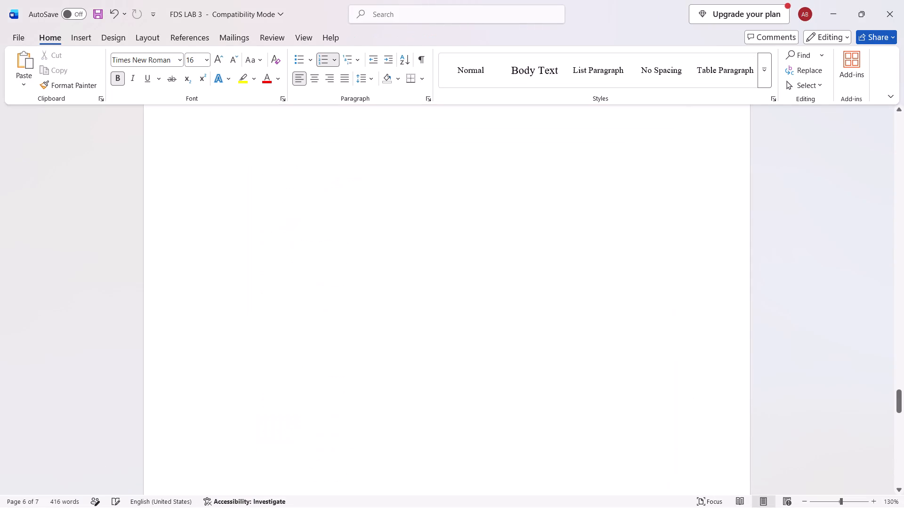
key("ctrl+v")
Check the remaining old output screenshot in the report, then look through the Chrome notebook's code and output for a suitable replacement.
scroll(492, 286, "down", 1)
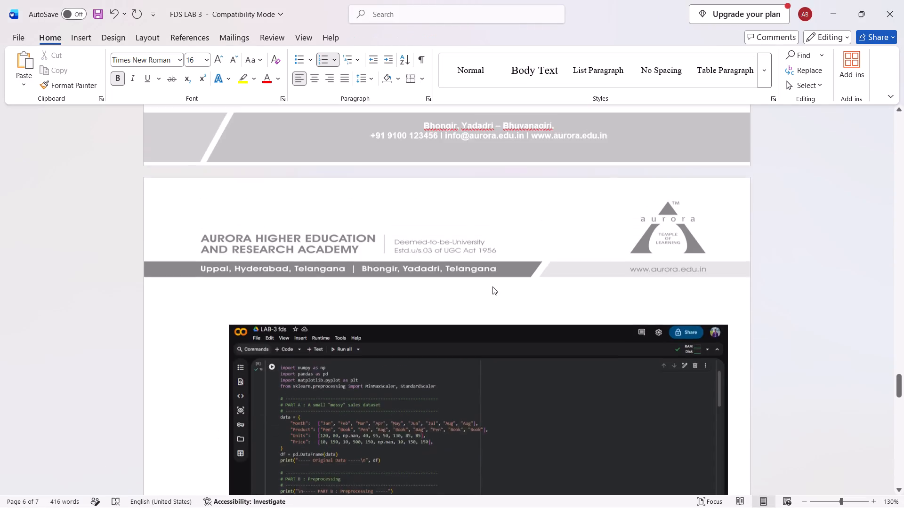
scroll(492, 286, "down", 2)
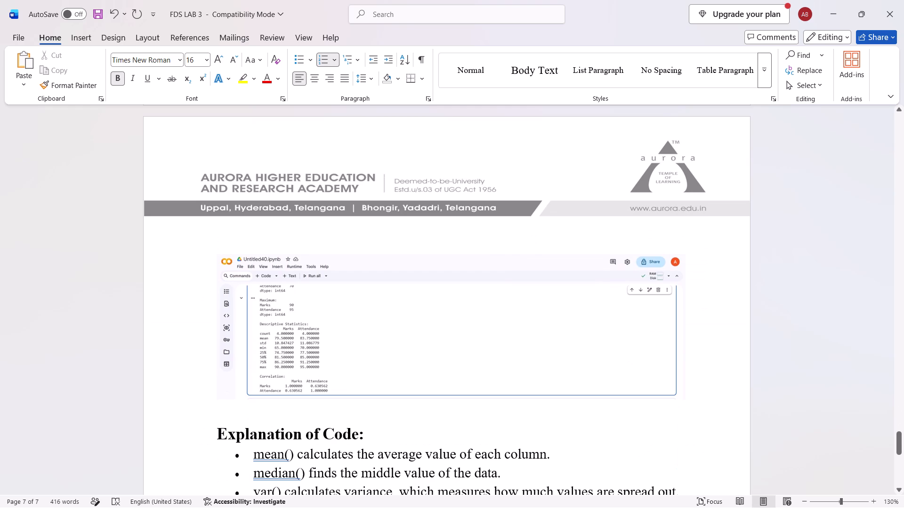
scroll(426, 305, "up", 1, "ctrl")
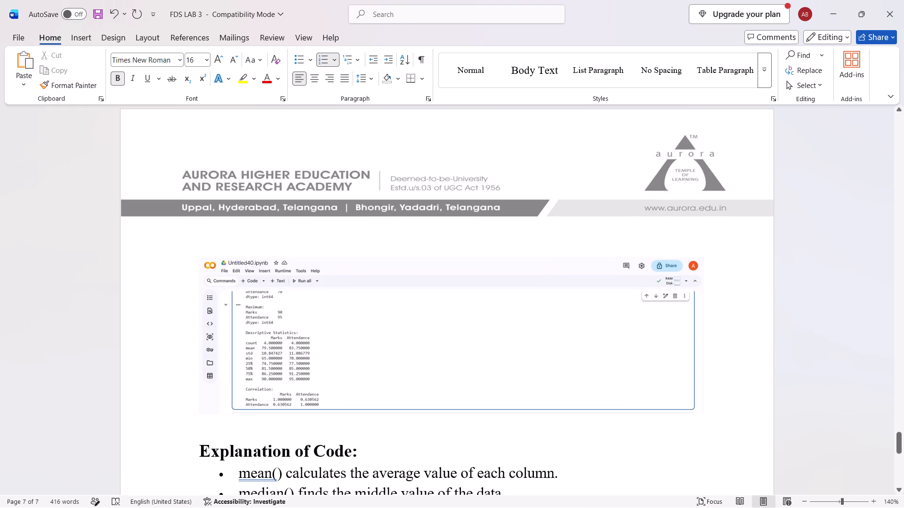
scroll(426, 305, "up", 2, "ctrl")
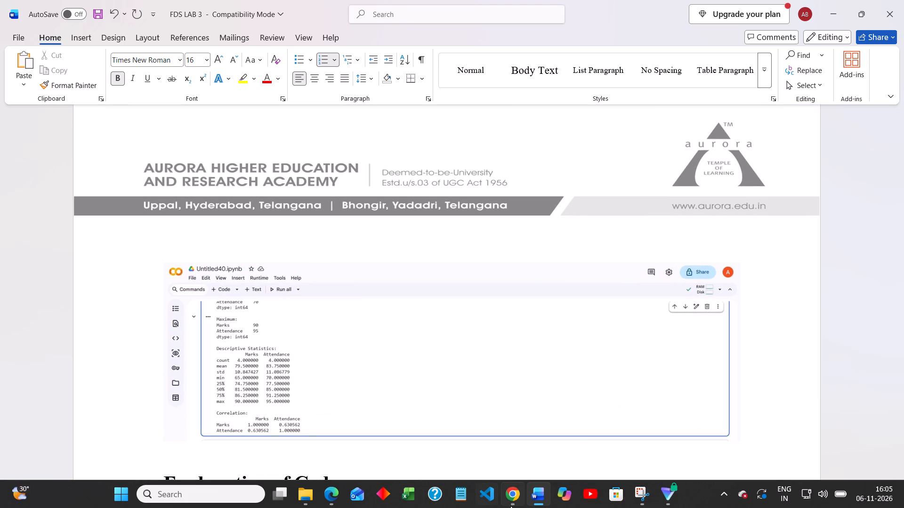
left_click(546, 443)
scroll(367, 363, "down", 1)
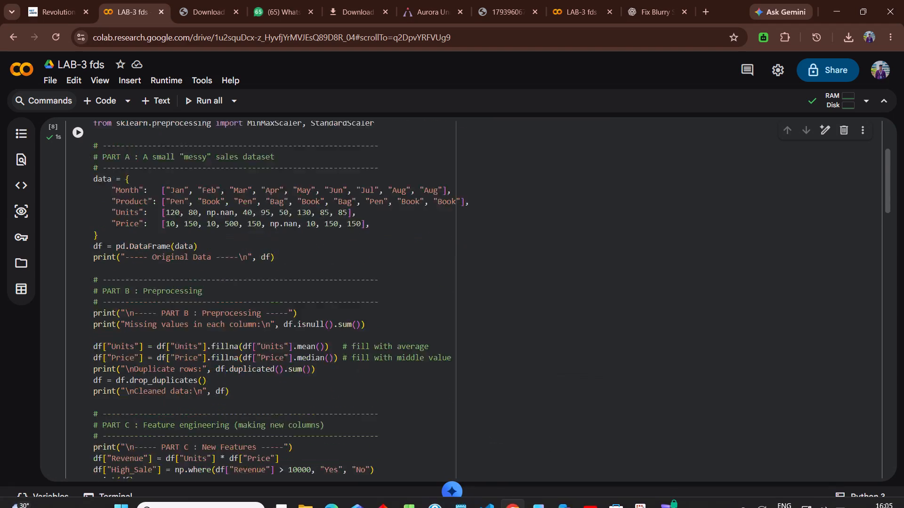
scroll(367, 363, "down", 8)
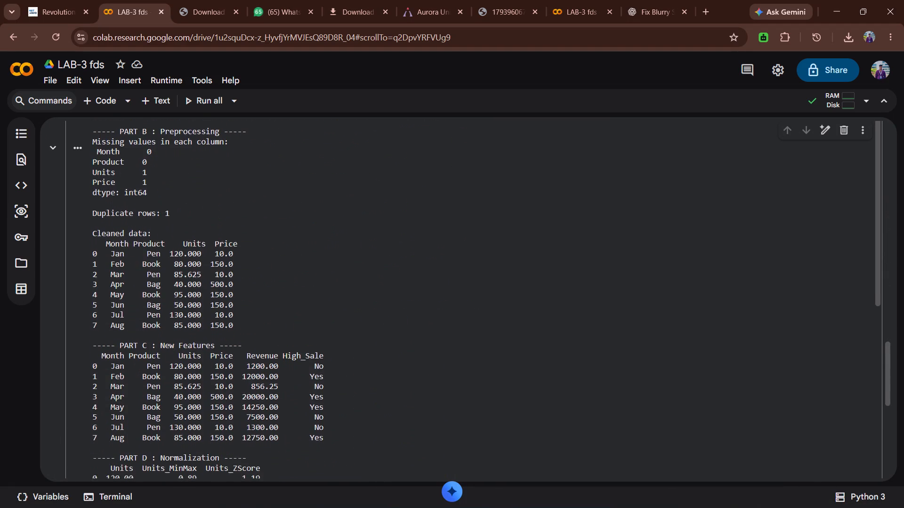
scroll(367, 363, "down", 6)
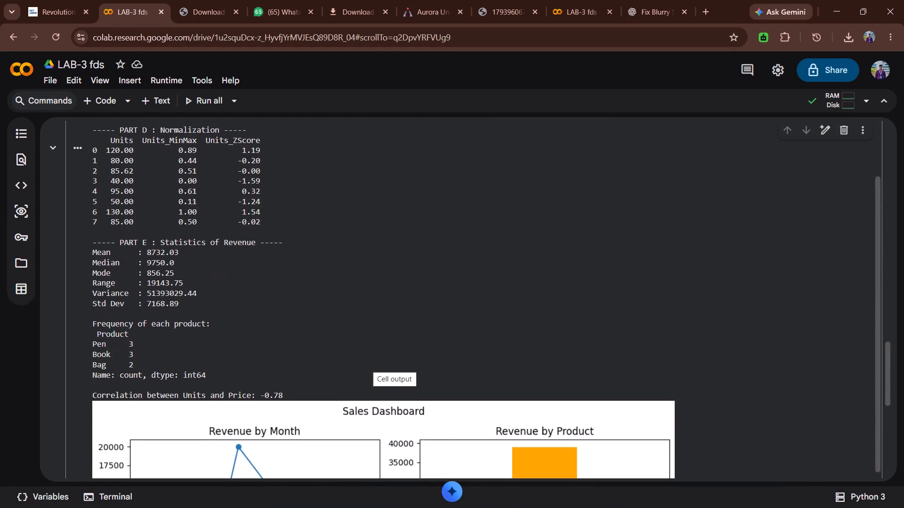
scroll(367, 363, "down", 5)
scroll(367, 363, "up", 3)
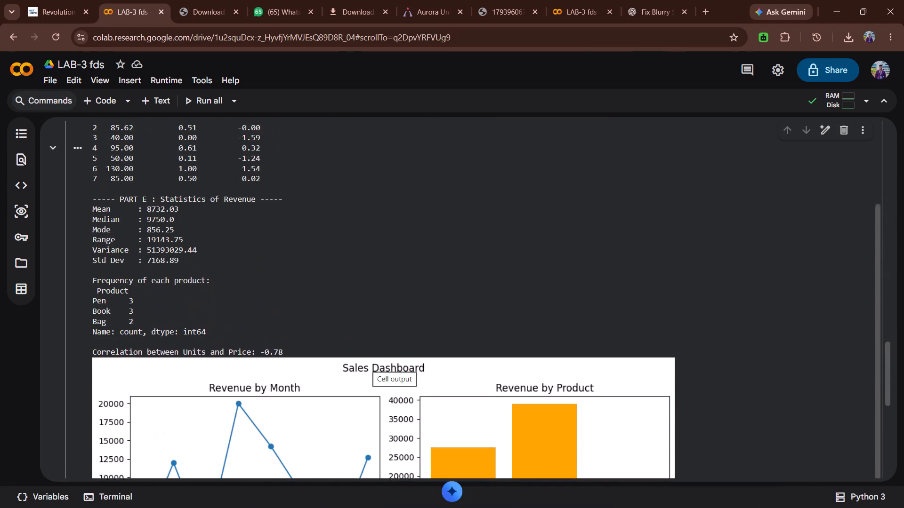
scroll(367, 363, "up", 5)
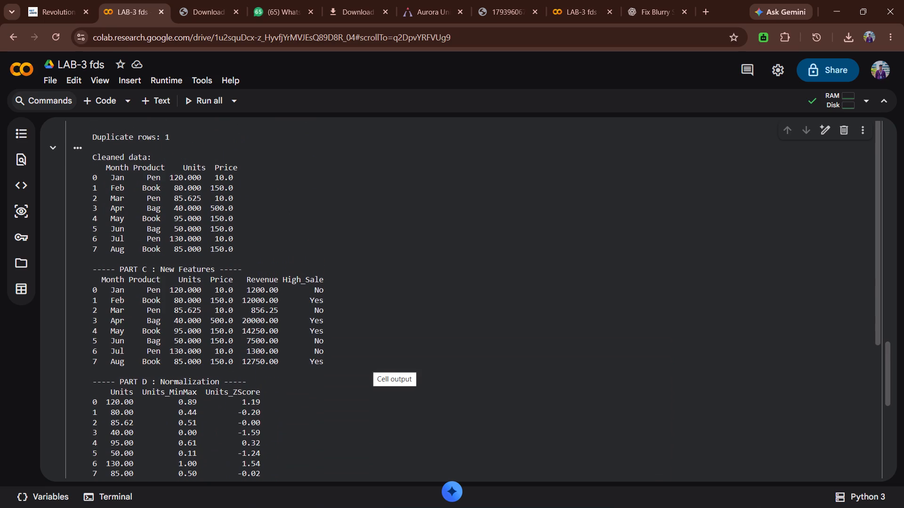
scroll(367, 363, "up", 3)
scroll(323, 228, "up", 7)
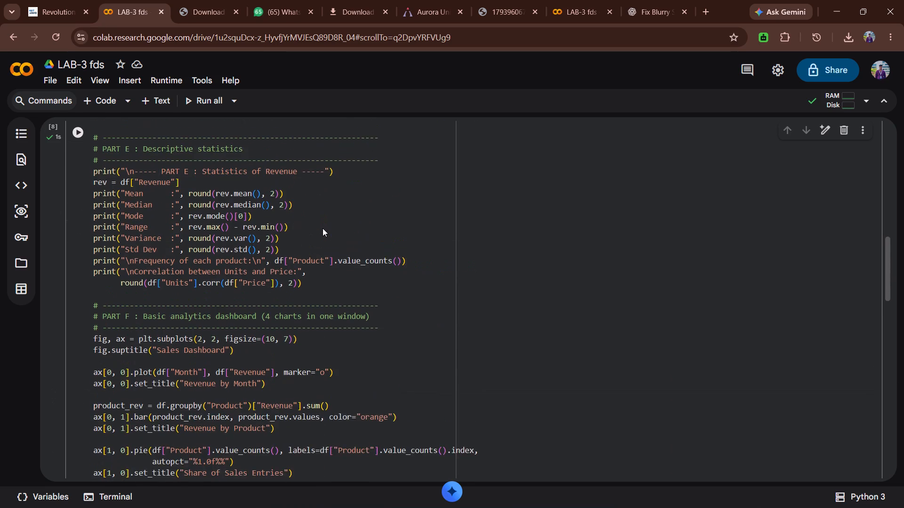
scroll(323, 228, "up", 7)
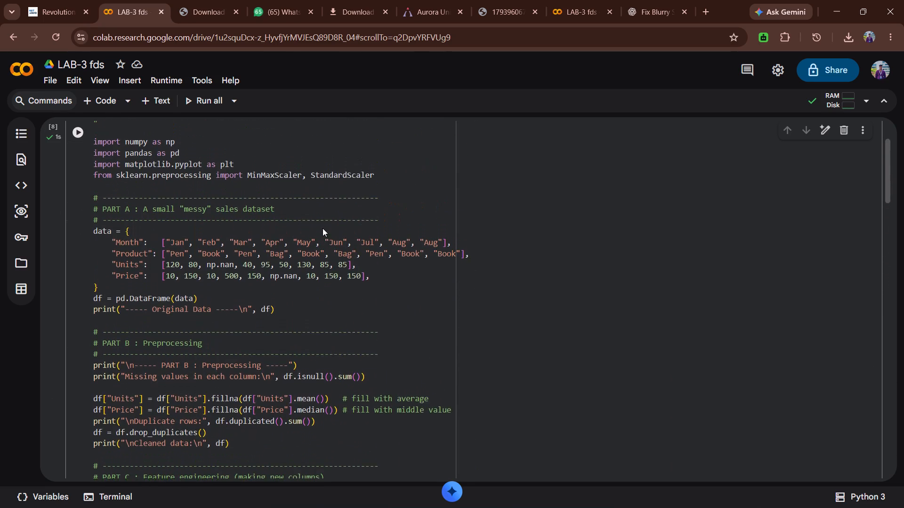
scroll(323, 228, "up", 3)
Capture the notebook view showing the output from Part B Preprocessing through Part C New Features to the Part D heading.
scroll(323, 228, "down", 3)
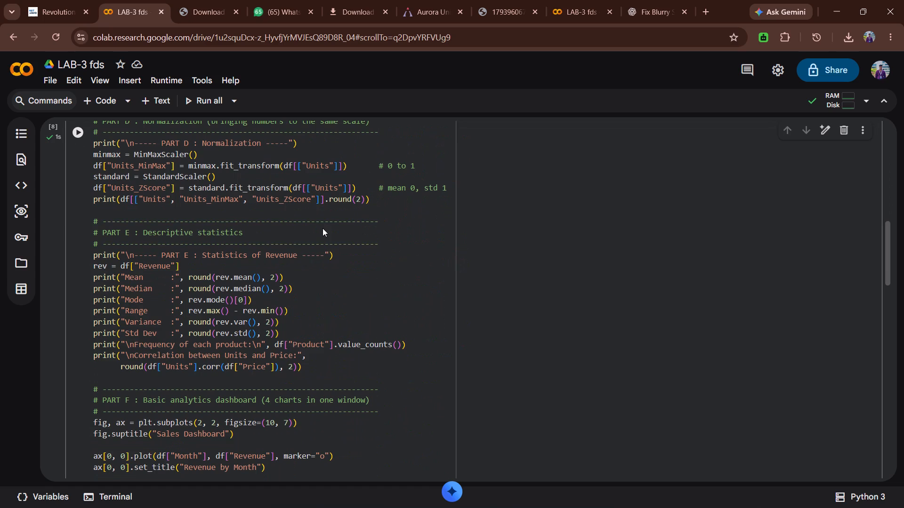
scroll(323, 228, "down", 6)
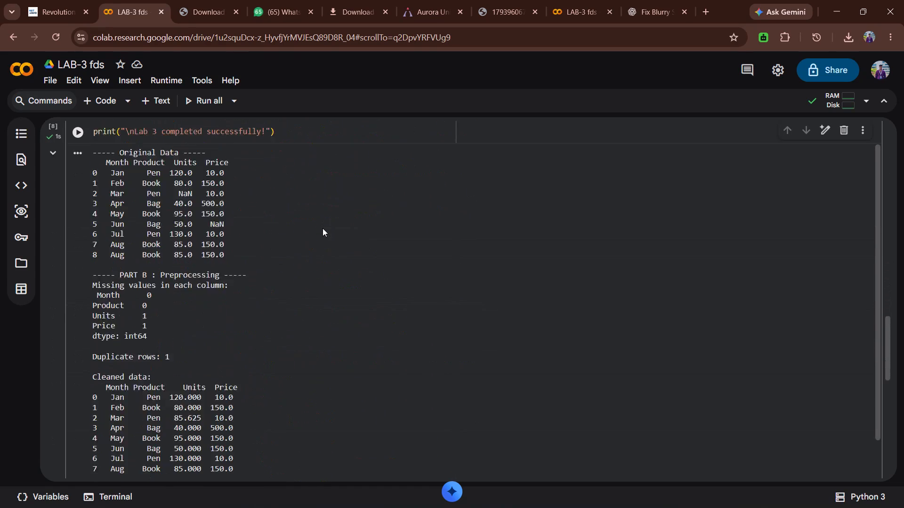
scroll(323, 228, "down", 4)
key("Print")
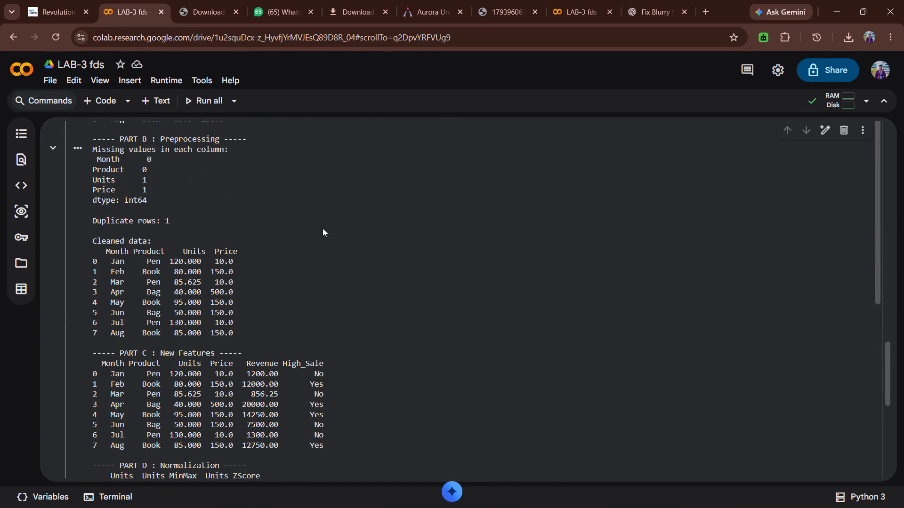
left_click_drag(0, 507, 569, 238)
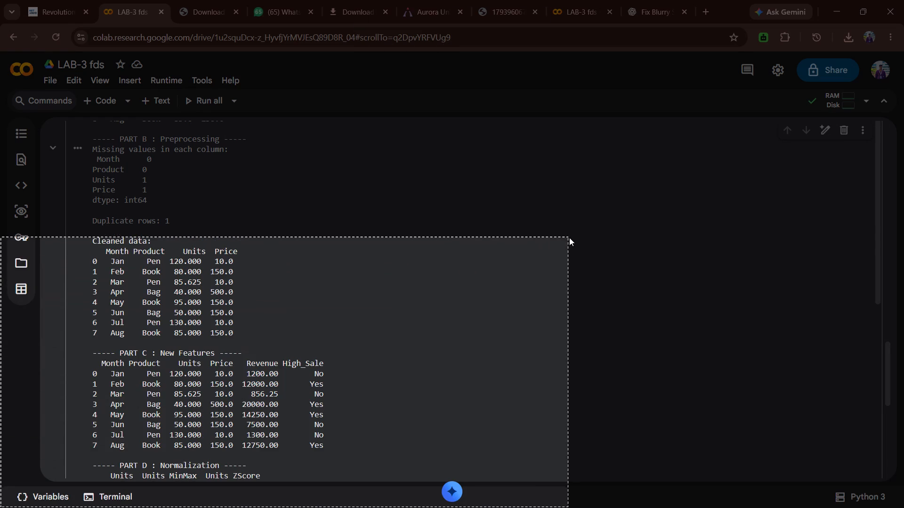
left_click_drag(569, 238, 672, 155)
left_click_drag(672, 155, 726, 124)
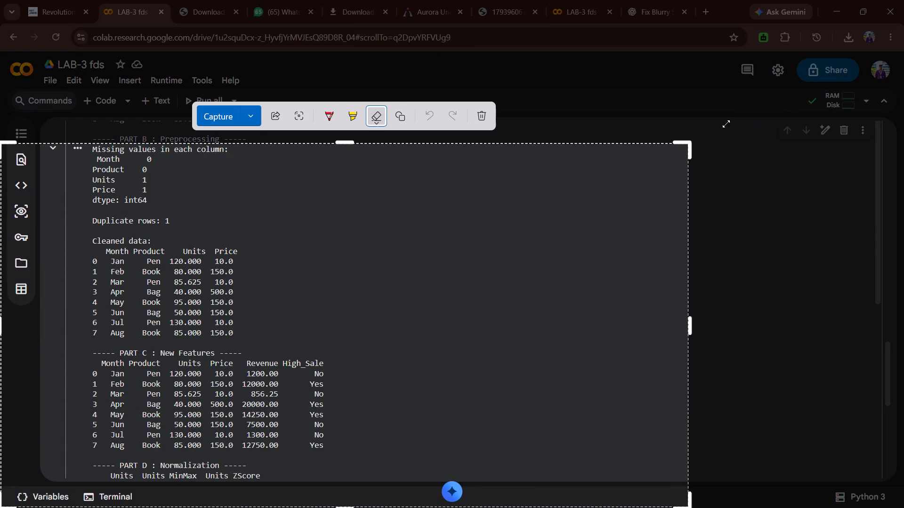
left_click_drag(726, 124, 903, 50)
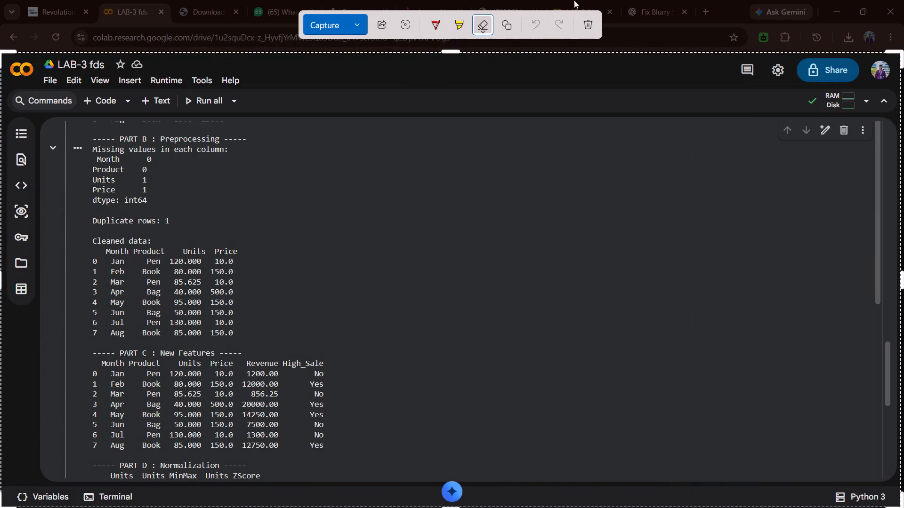
left_click(330, 26)
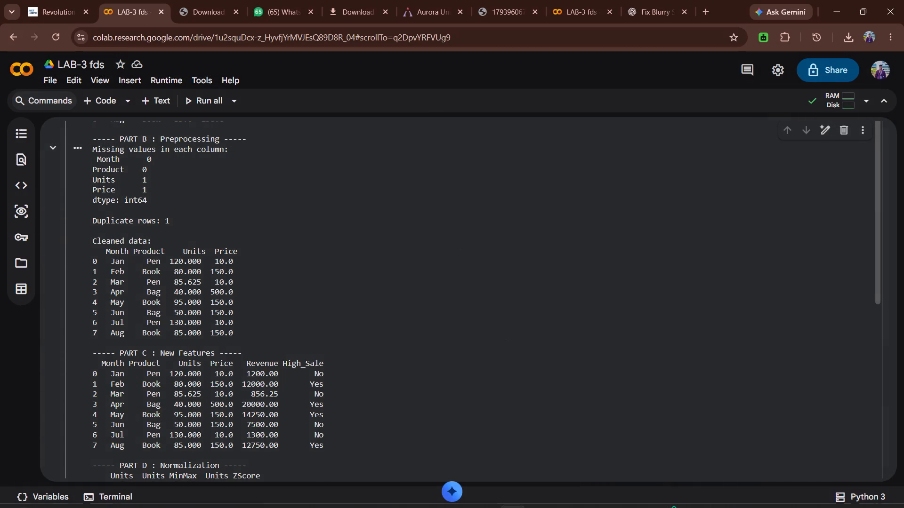
In the Word report, delete the old Untitled40 output screenshot above the Statistical Analysis section's Explanation of Code.
left_click(567, 448)
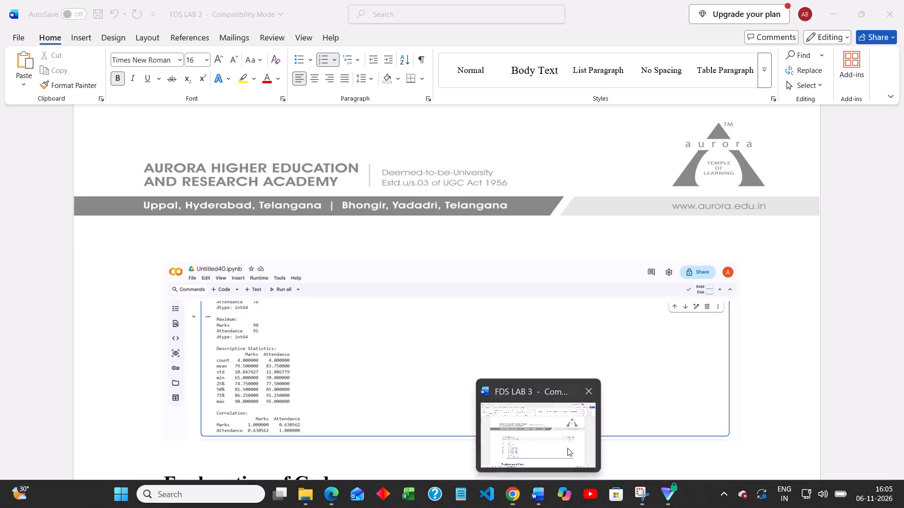
left_click(537, 385)
key("BackSpace")
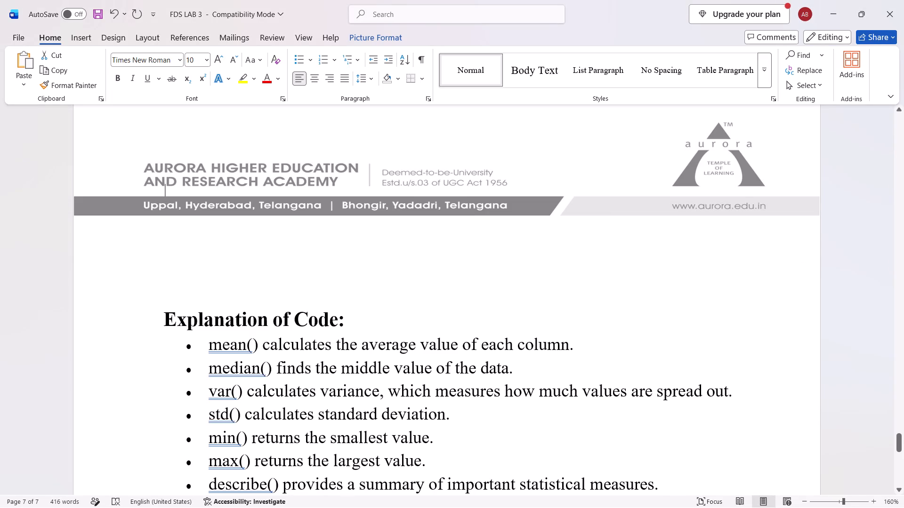
Paste the new output capture on a new line below the Statistical Analysis heading.
scroll(523, 355, "up", 5)
left_click(390, 349)
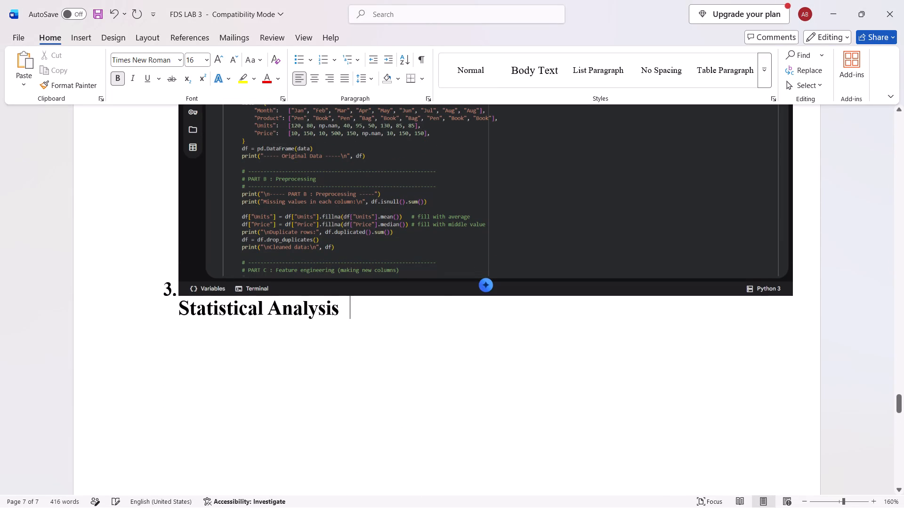
key("Return")
key("ctrl+v")
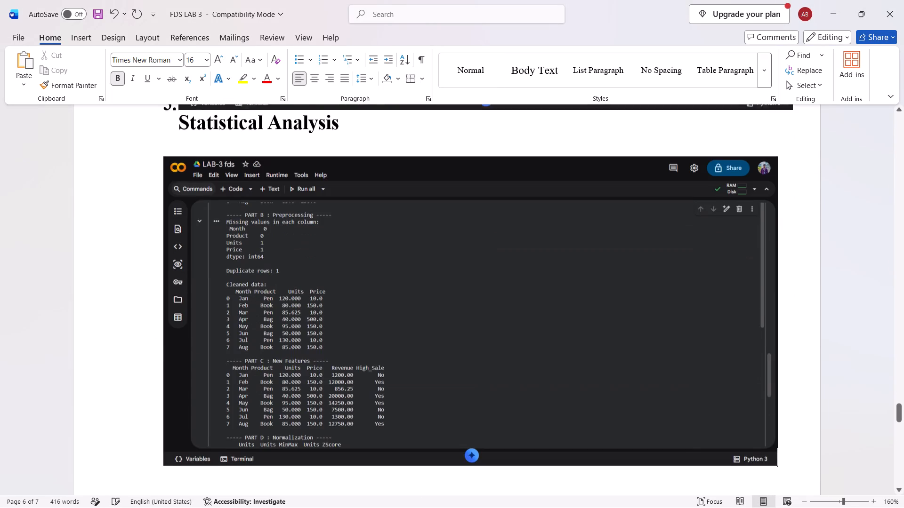
Save a copy of the report in Downloads as a PDF named FDS LAB 3 FINAL.
scroll(390, 348, "down", 4)
scroll(390, 348, "down", 5, "ctrl")
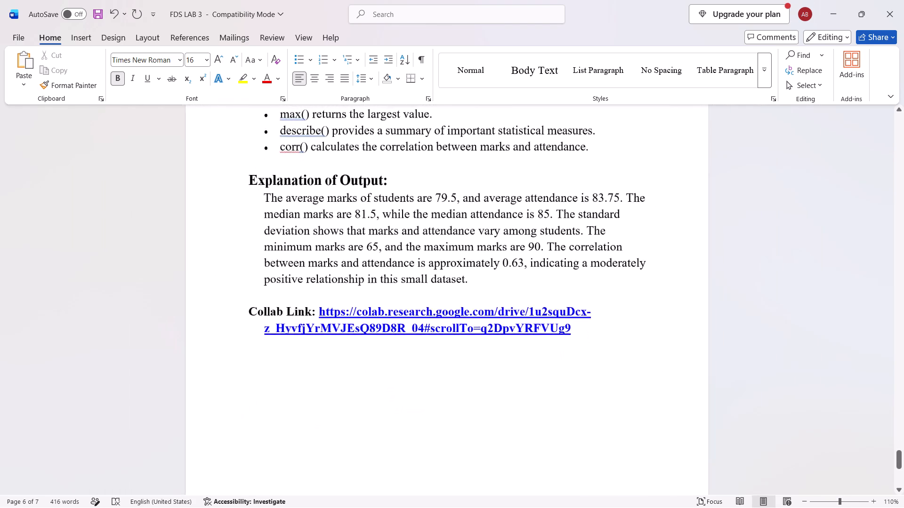
scroll(390, 348, "down", 10, "ctrl")
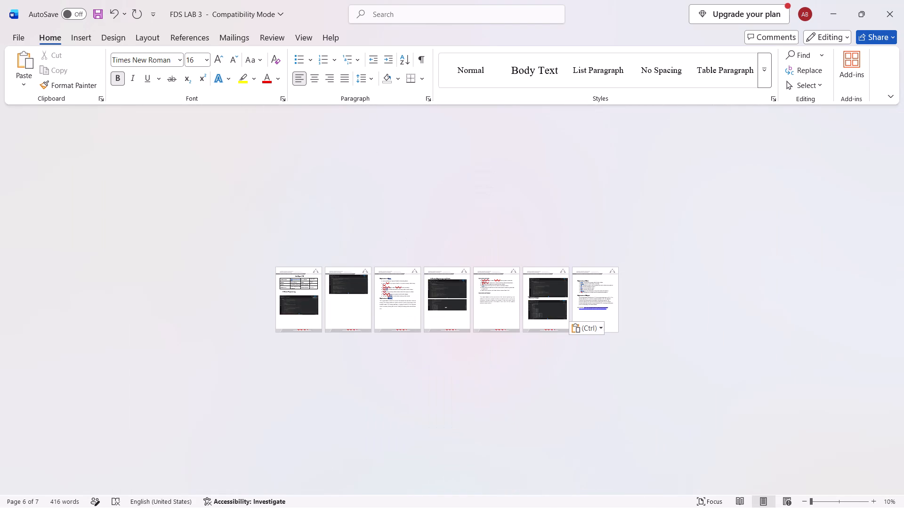
left_click(31, 39)
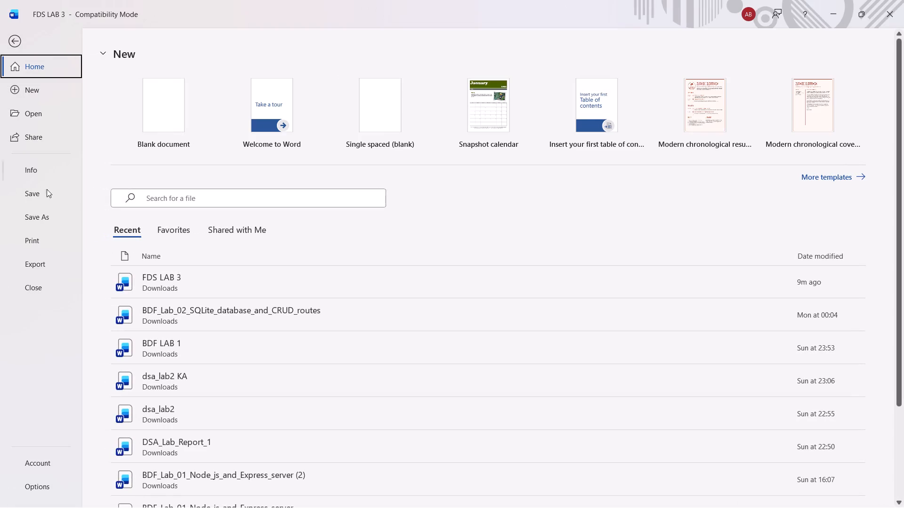
left_click(46, 209)
left_click(160, 315)
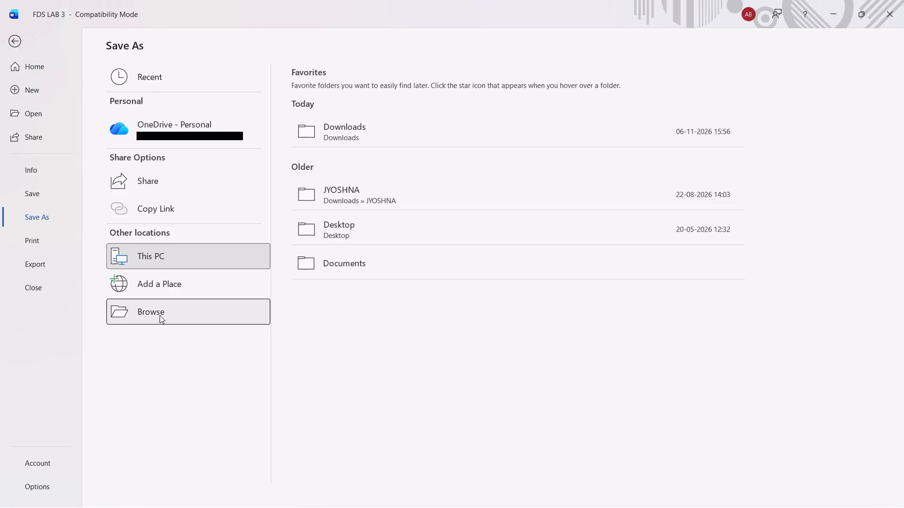
left_click(169, 392)
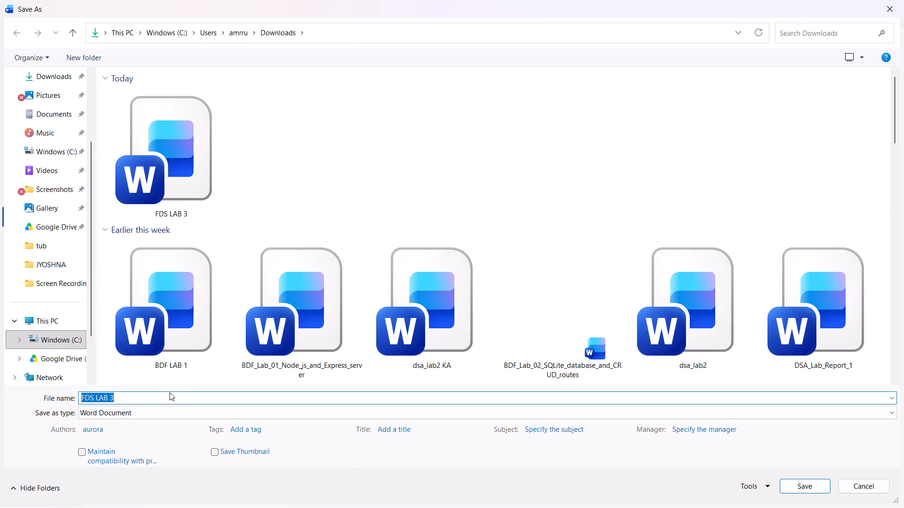
left_click(167, 396)
key("space")
type("FINAL")
left_click(177, 412)
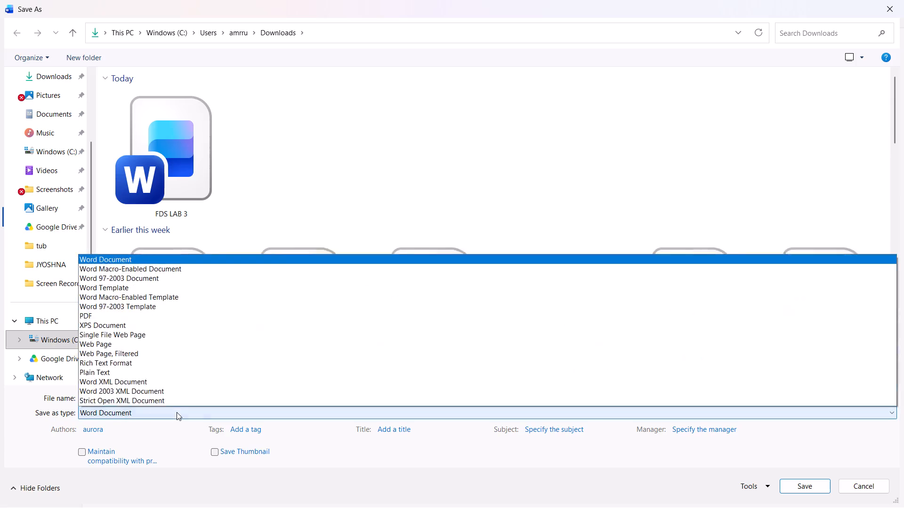
left_click(256, 303)
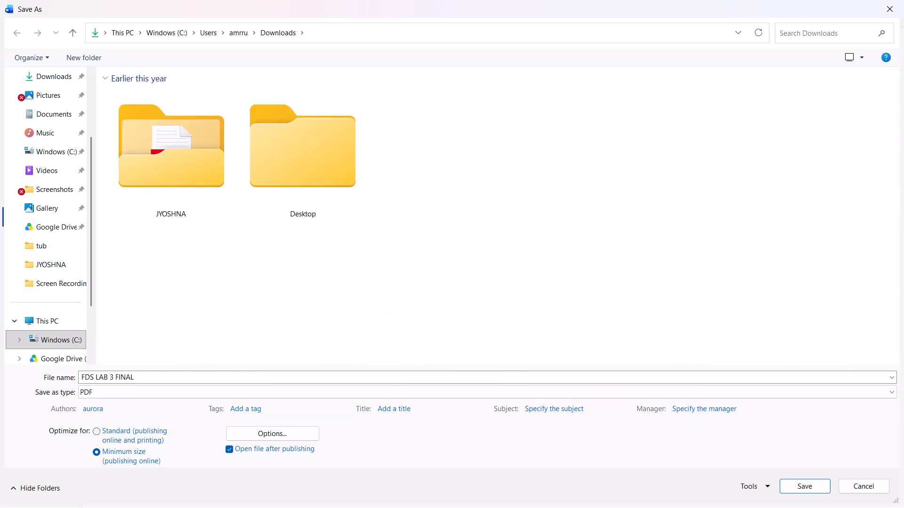
left_click(796, 485)
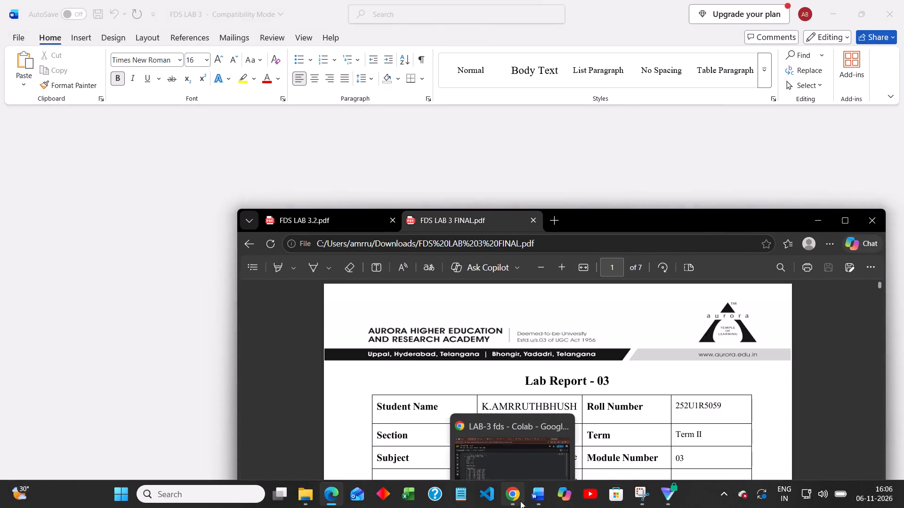
Switch to the Aurora assessments page in Chrome and re-upload FDS LAB 3 FINAL as the Lab Report 3 submission.
left_click(534, 460)
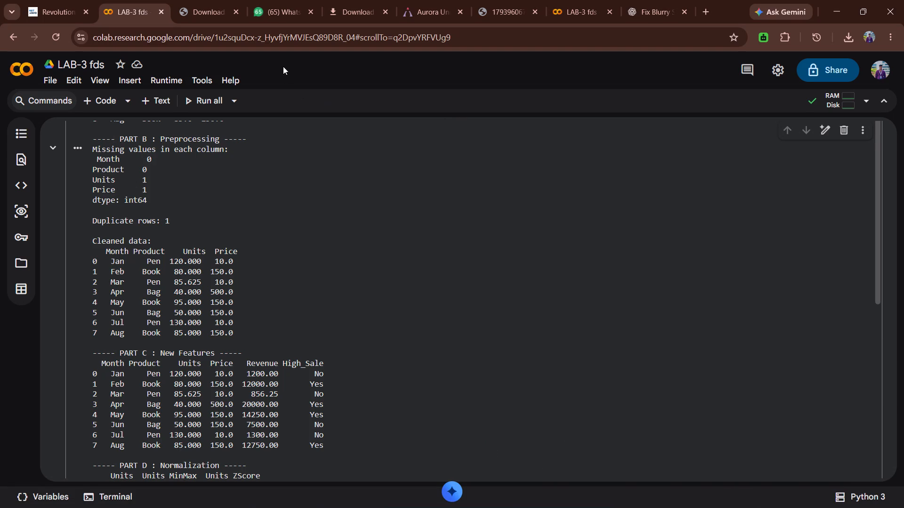
left_click(431, 1)
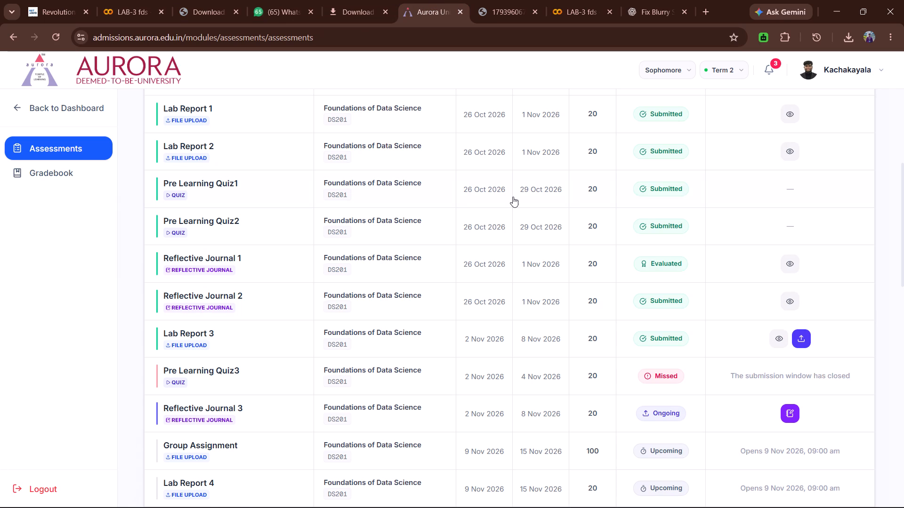
left_click(801, 333)
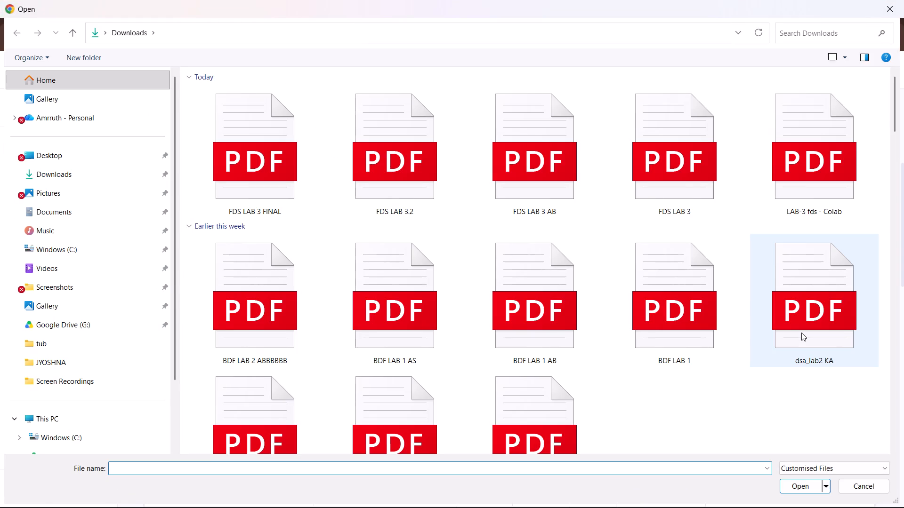
left_click(308, 126)
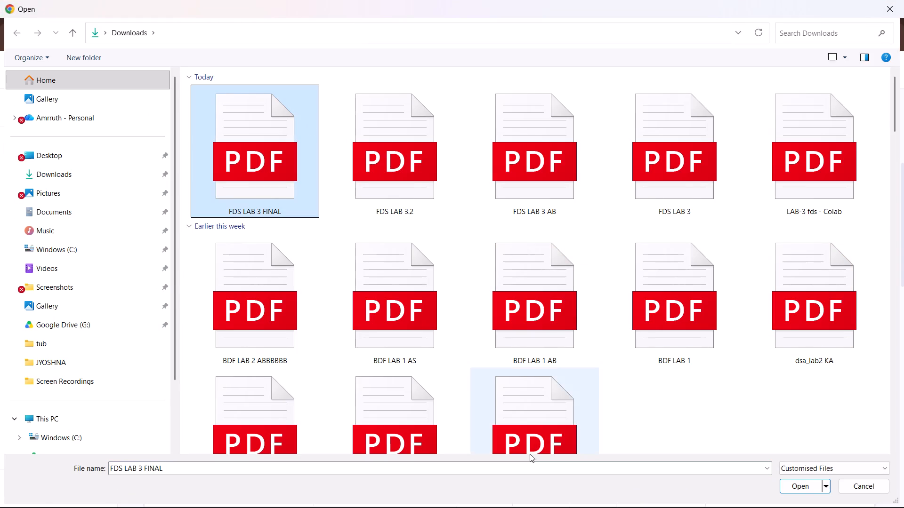
left_click(791, 484)
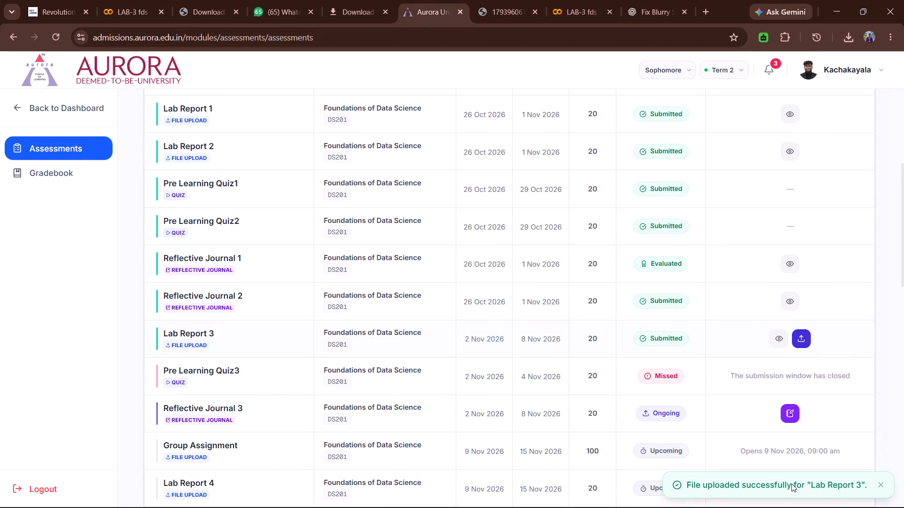
left_click(799, 343)
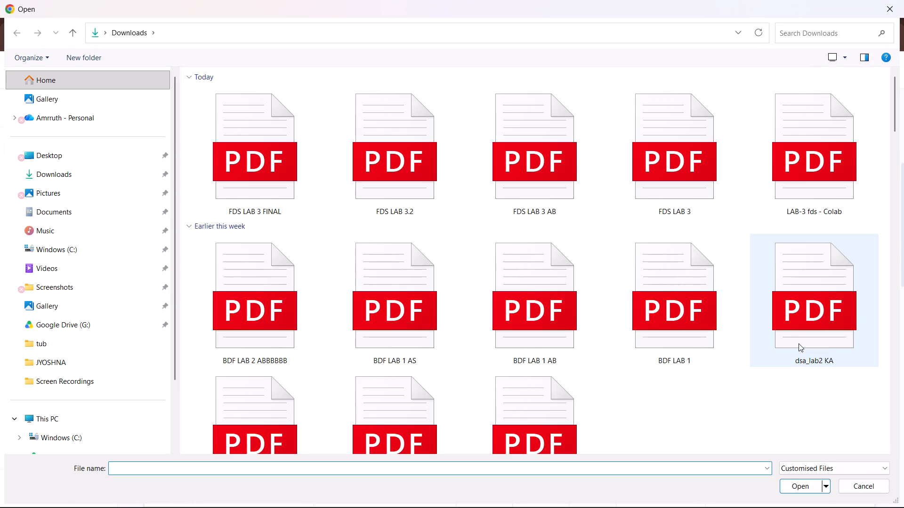
left_click(886, 10)
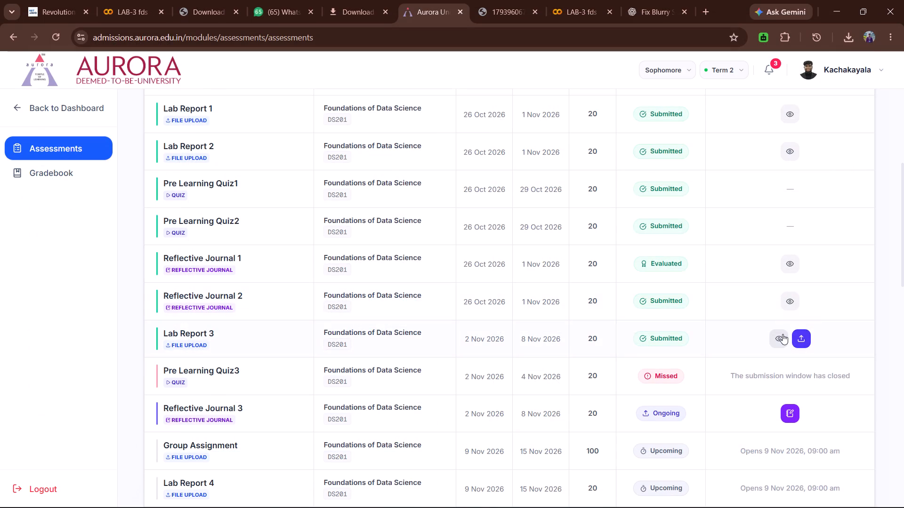
Open the submitted Lab Report 3 file and review its pages and replaced screenshots through to the Collab Link.
left_click(782, 335)
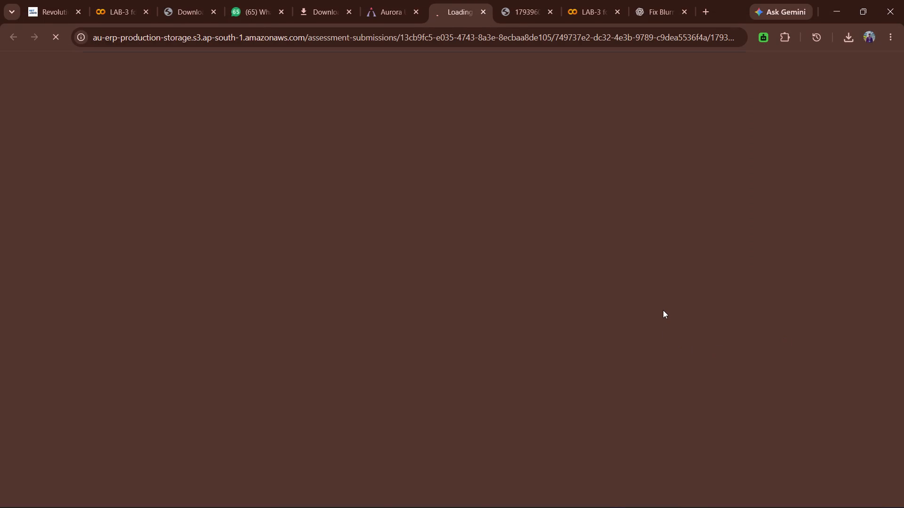
scroll(663, 310, "down", 1)
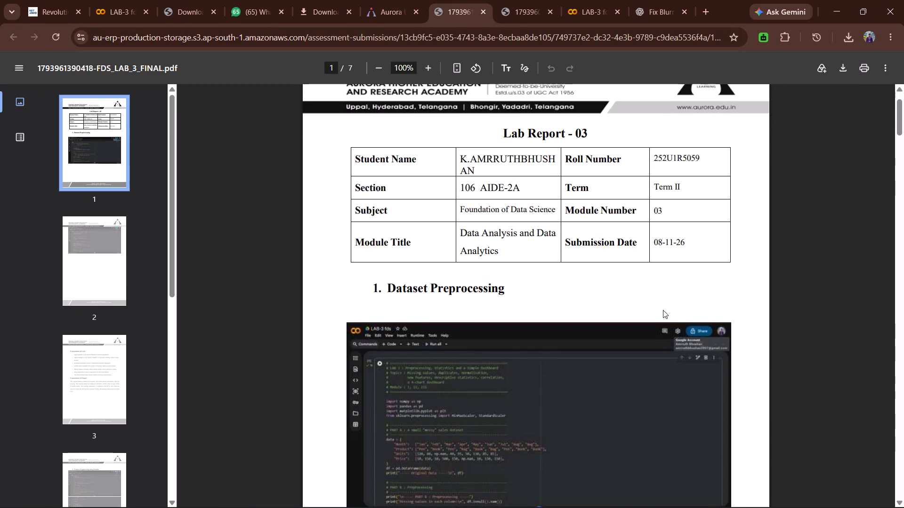
scroll(663, 310, "down", 1)
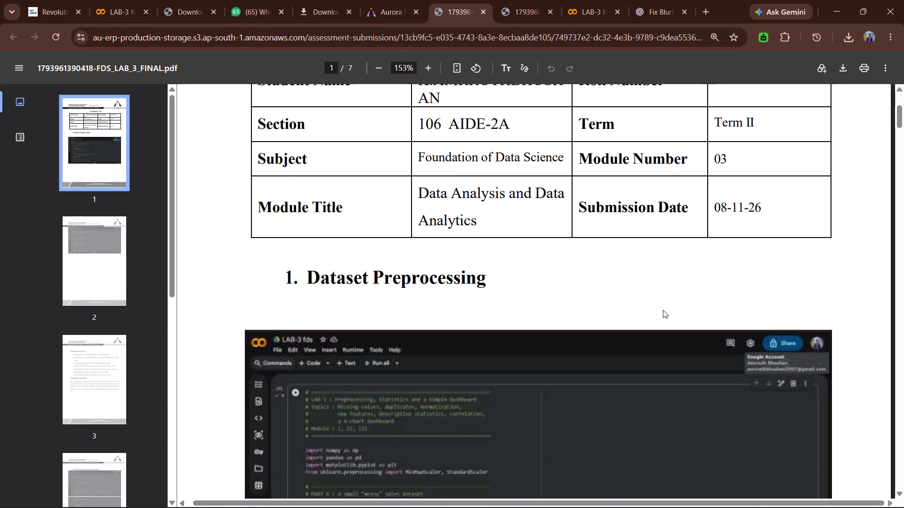
scroll(663, 310, "down", 6)
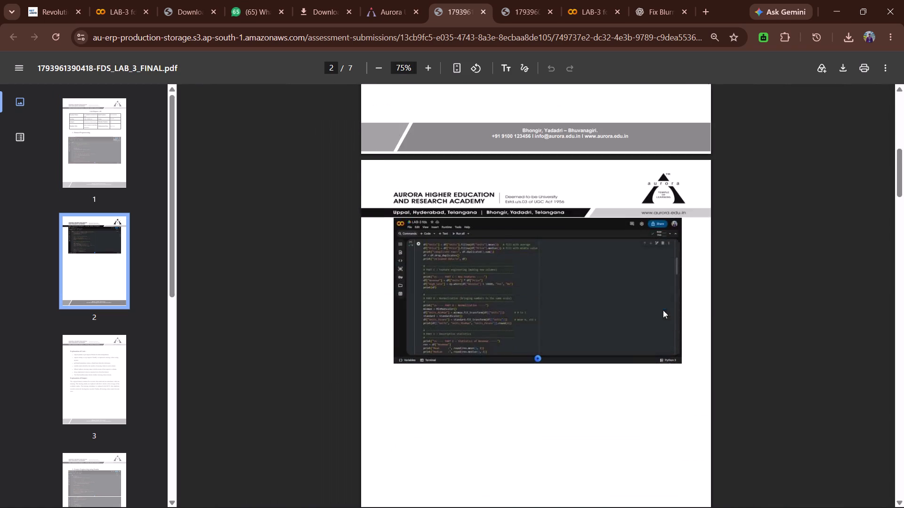
scroll(663, 310, "down", 7)
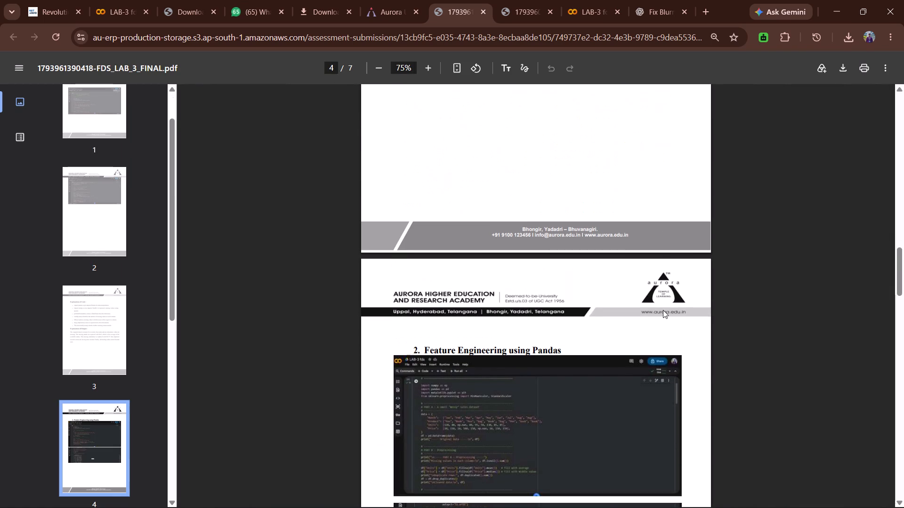
scroll(663, 310, "down", 12)
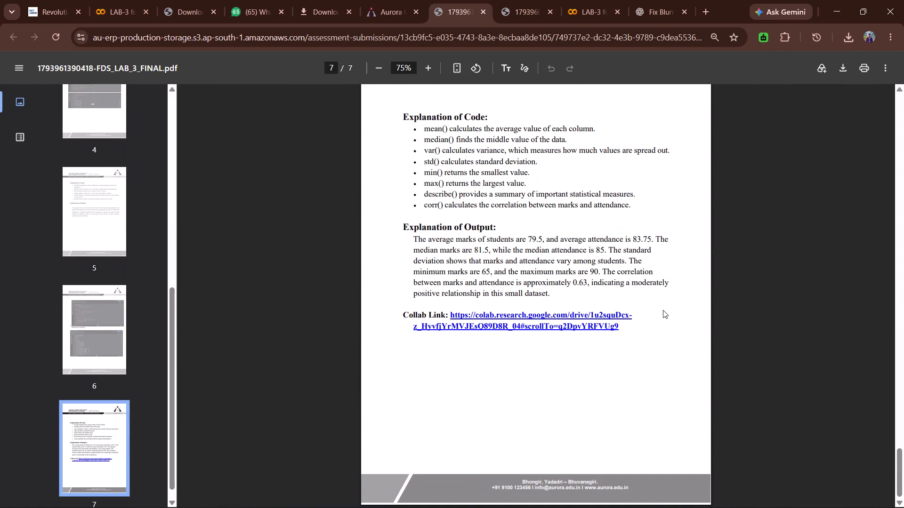
scroll(663, 310, "down", 3)
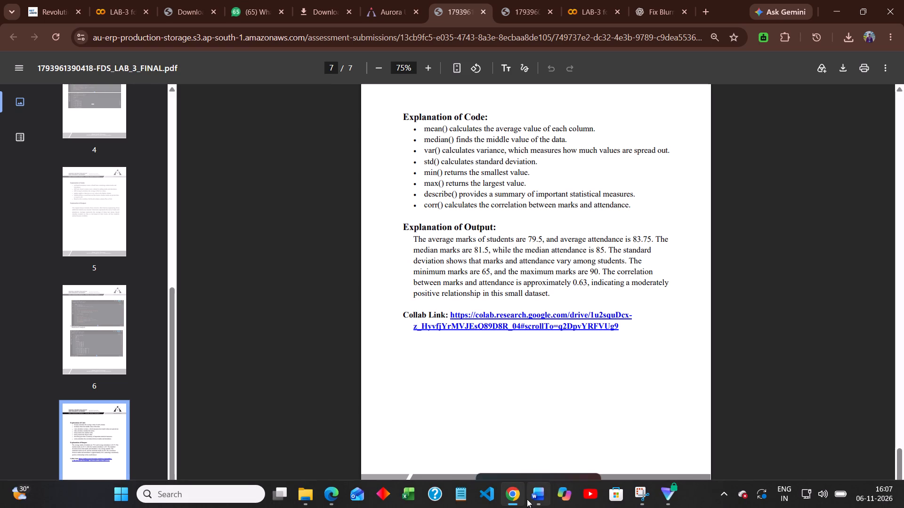
Switch to Word and close the FDS LAB 3 document, saving its changes in Downloads.
left_click(565, 446)
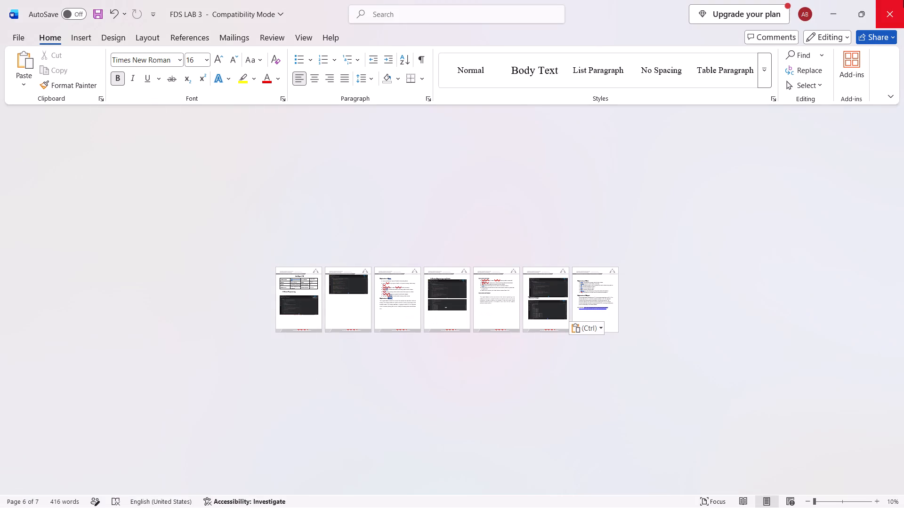
left_click(903, 1)
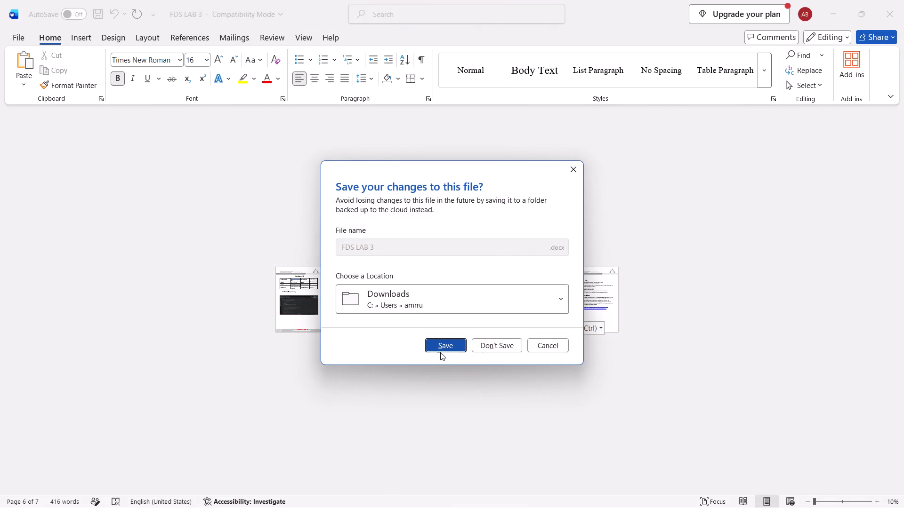
left_click(442, 345)
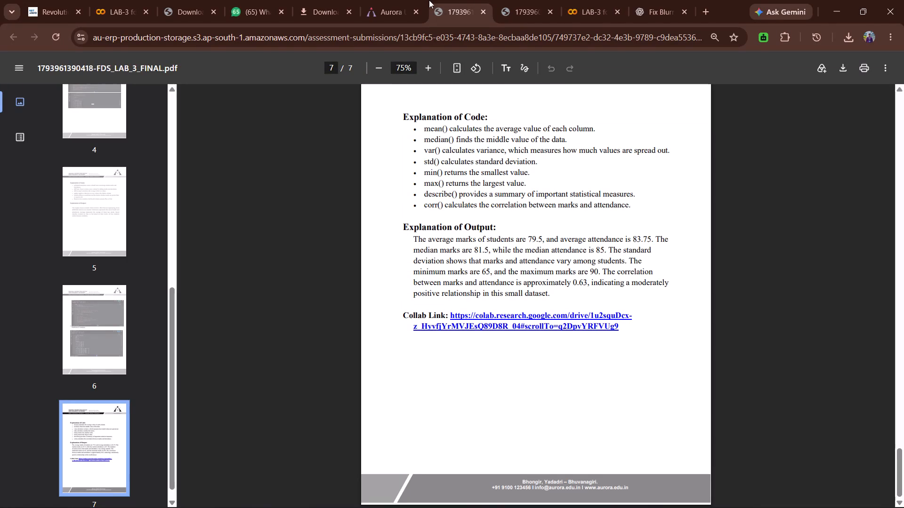
Return to the Aurora assessments page in Chrome and look over the Foundations of Data Science assessment list.
left_click(390, 3)
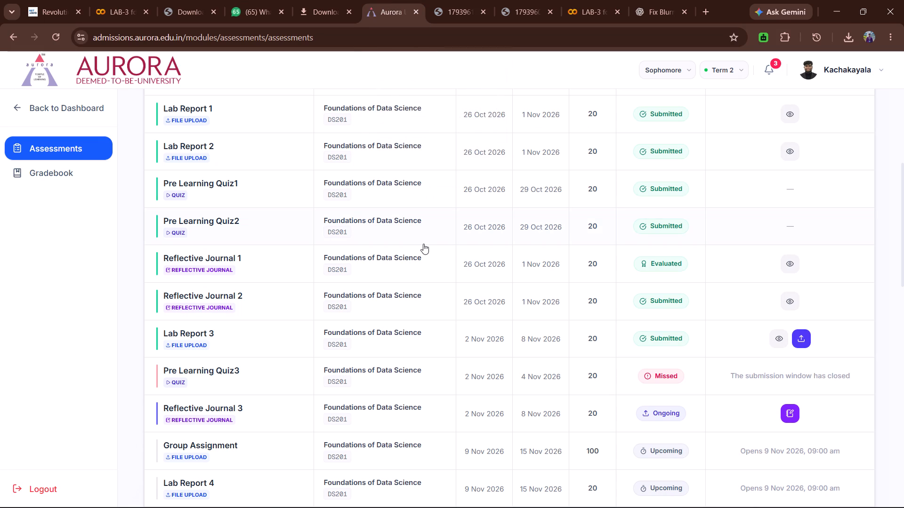
scroll(423, 244, "up", 5)
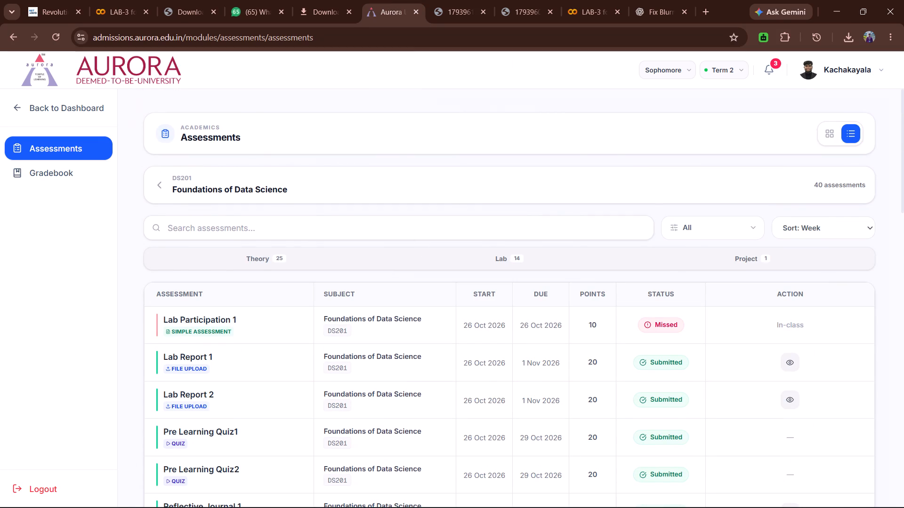
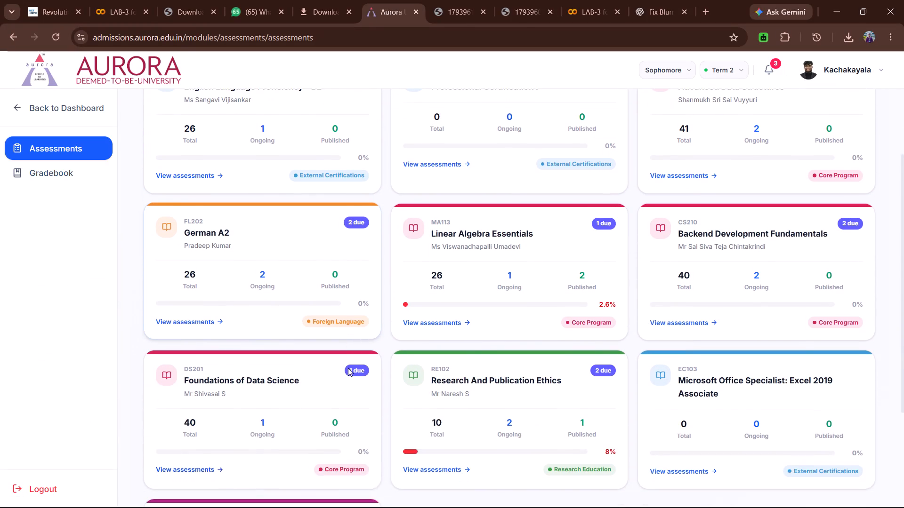
Open the Research And Publication Ethics course's assessment list to check its assignments and quizzes.
scroll(348, 368, "down", 2)
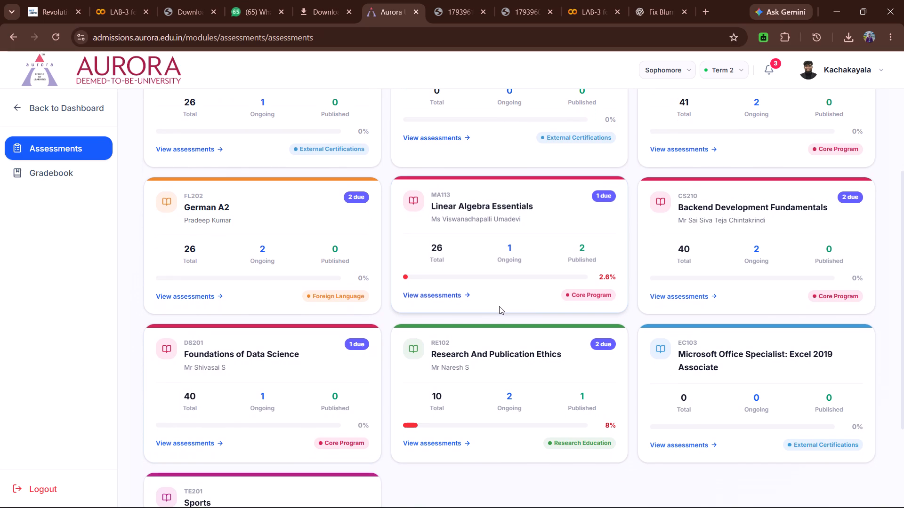
left_click(453, 413)
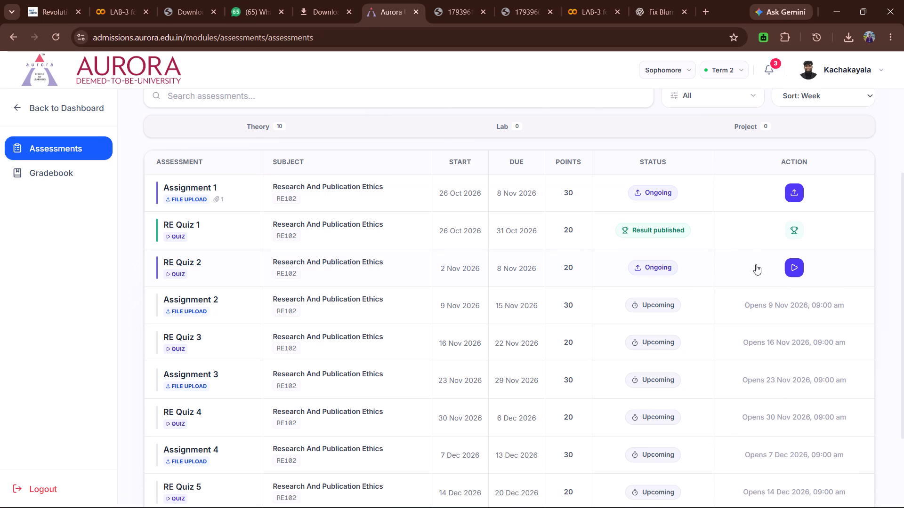
Leave the Research And Publication Ethics list and open the Linear Algebra Essentials assessments to check their submission statuses.
scroll(756, 264, "up", 1)
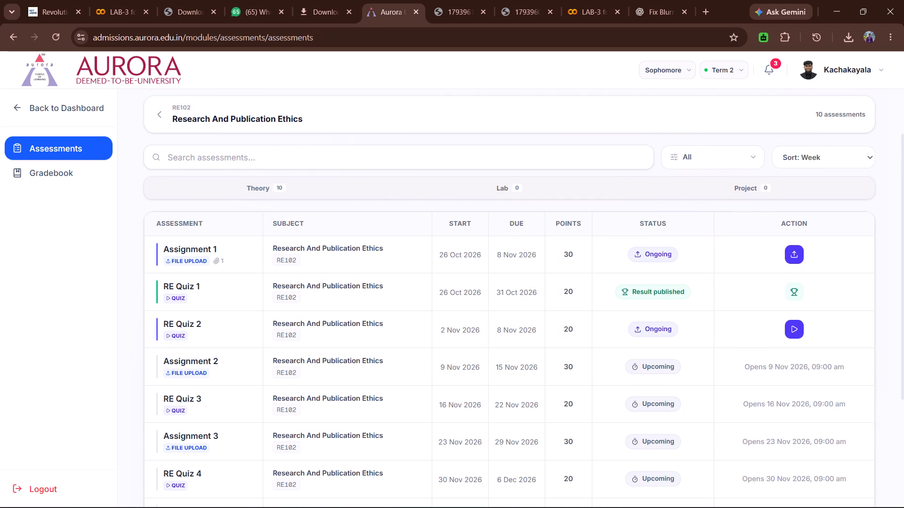
left_click(159, 116)
scroll(394, 263, "down", 1)
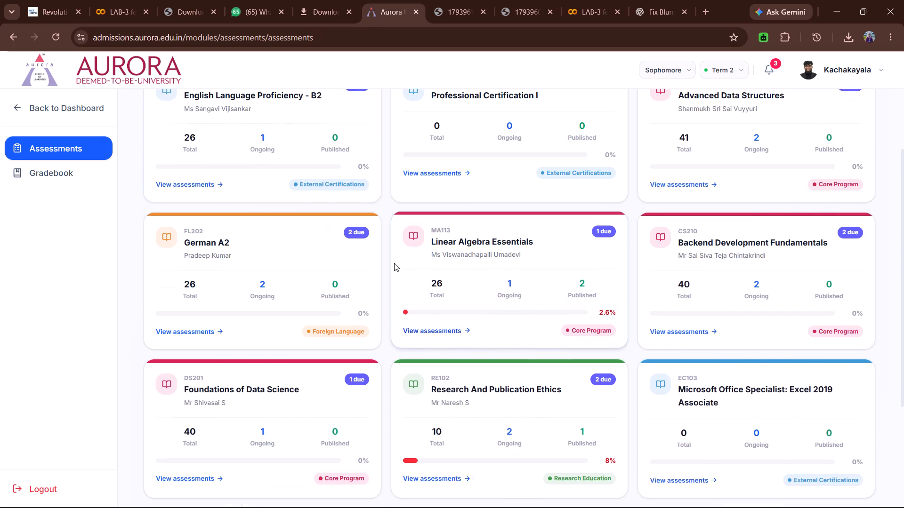
scroll(394, 263, "down", 2)
left_click(473, 226)
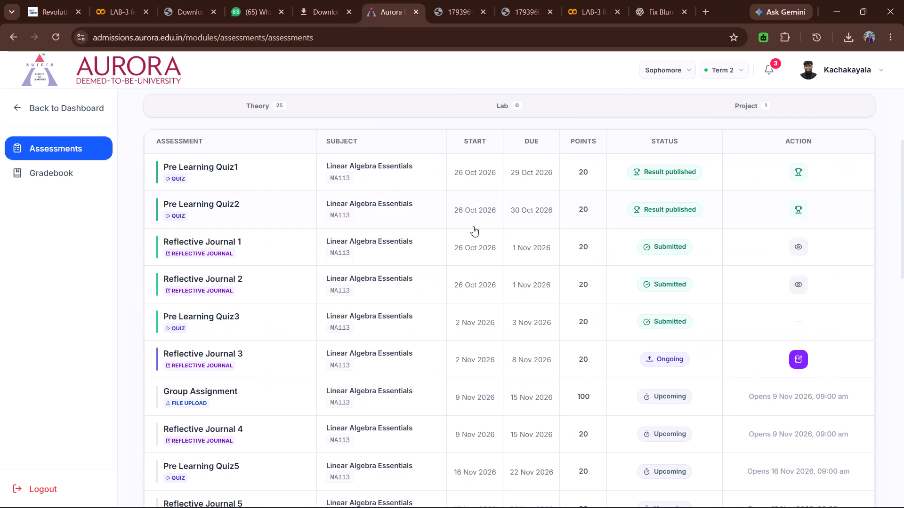
Return to the student dashboard and reopen the Assessments module.
left_click(25, 104)
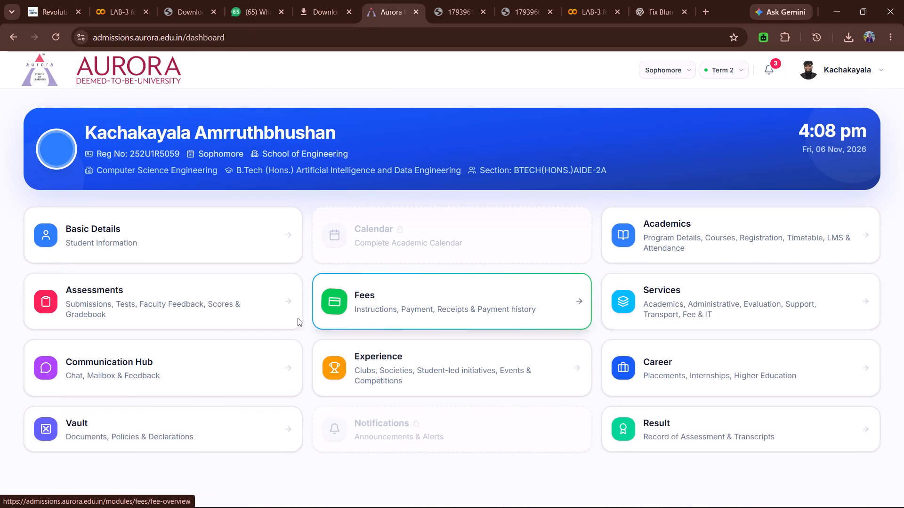
left_click(262, 310)
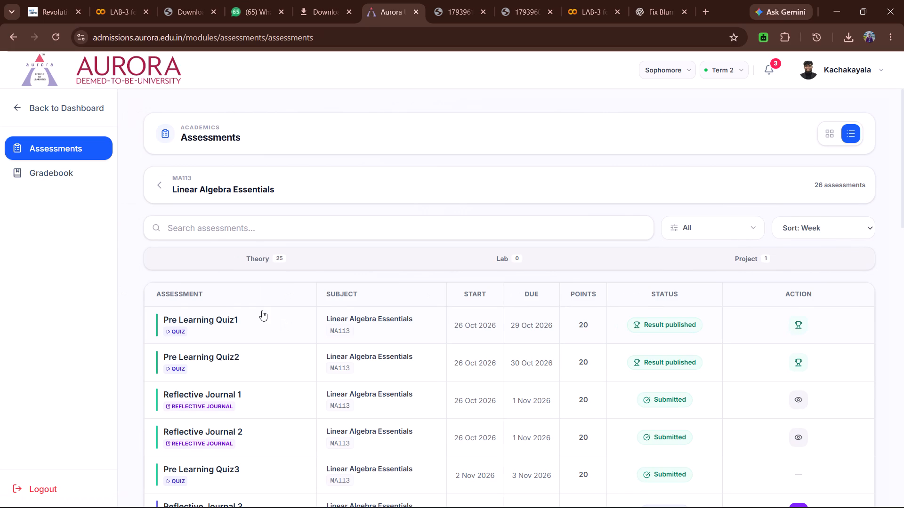
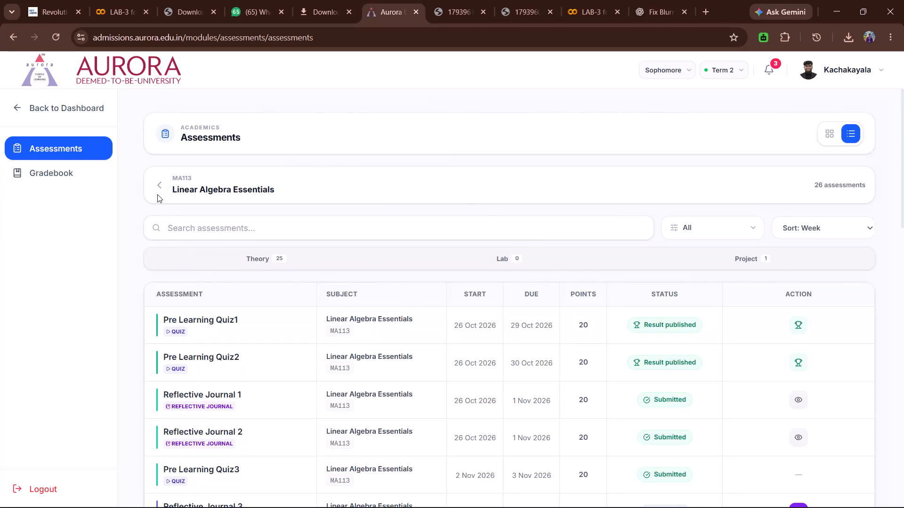
Leave the Linear Algebra Essentials list and open the Research And Publication Ethics assessments.
left_click(159, 187)
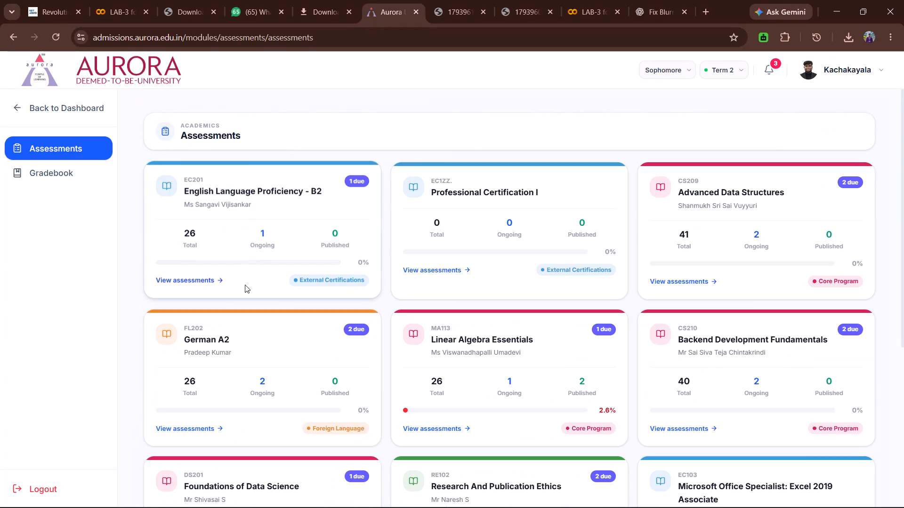
scroll(270, 317, "down", 4)
left_click(487, 344)
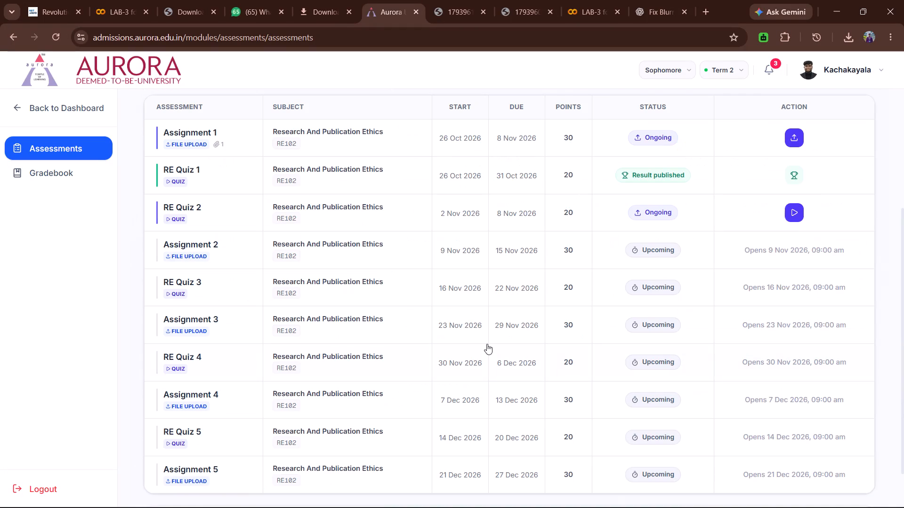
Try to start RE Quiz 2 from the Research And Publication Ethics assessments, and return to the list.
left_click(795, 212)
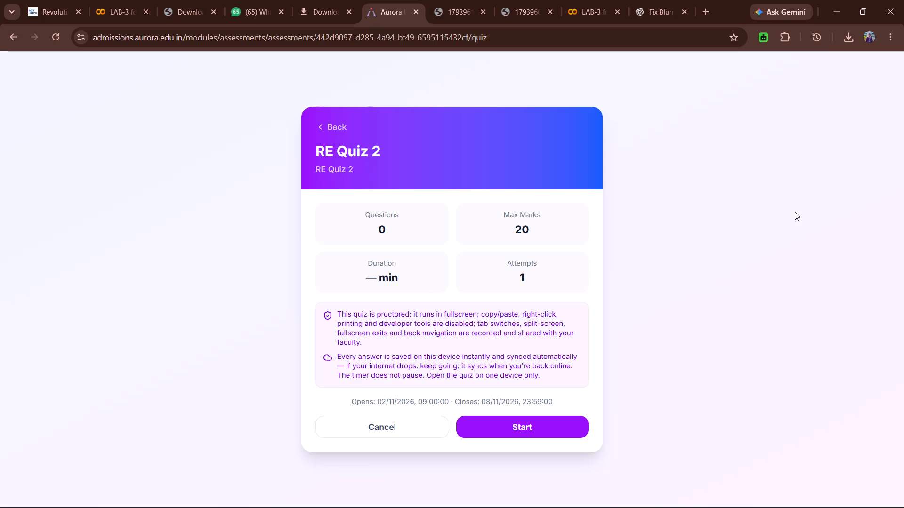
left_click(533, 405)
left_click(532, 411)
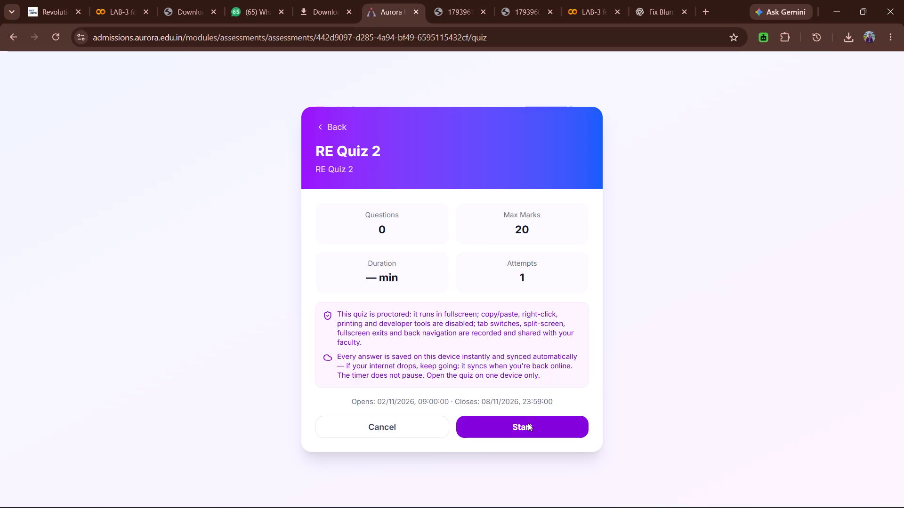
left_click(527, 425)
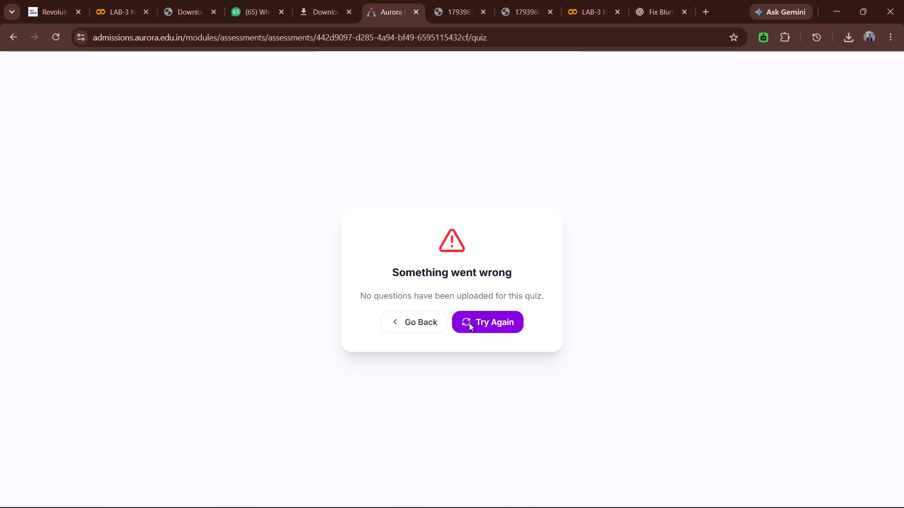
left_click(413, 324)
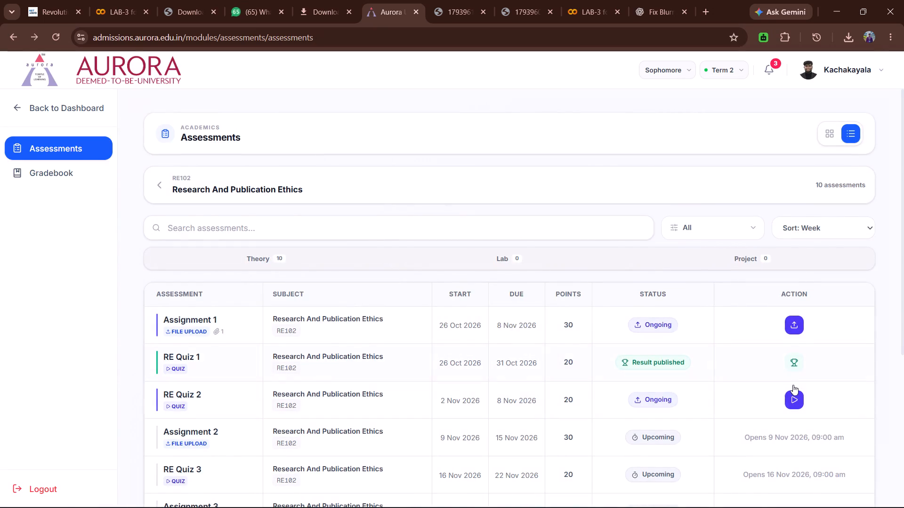
Reopen RE Quiz 2 from the Research And Publication Ethics assessments.
left_click(788, 405)
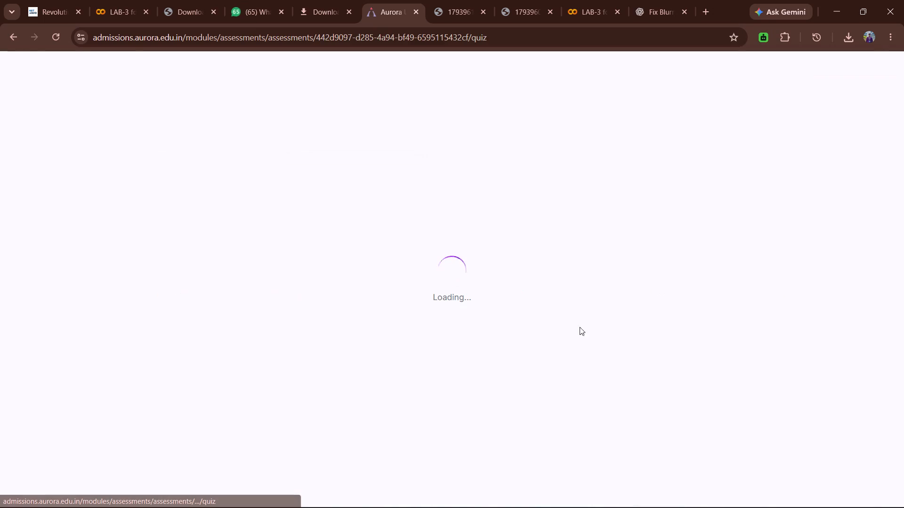